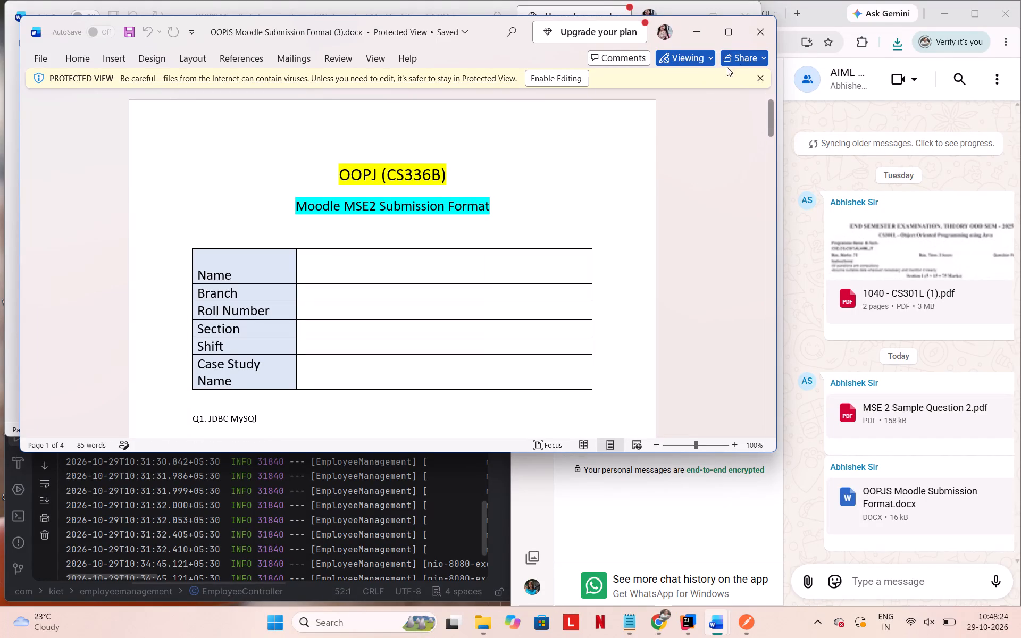
# Close the blank protected-view document OOPJS Moodle Submission Format (3).docx.
pyautogui.click(752, 31)
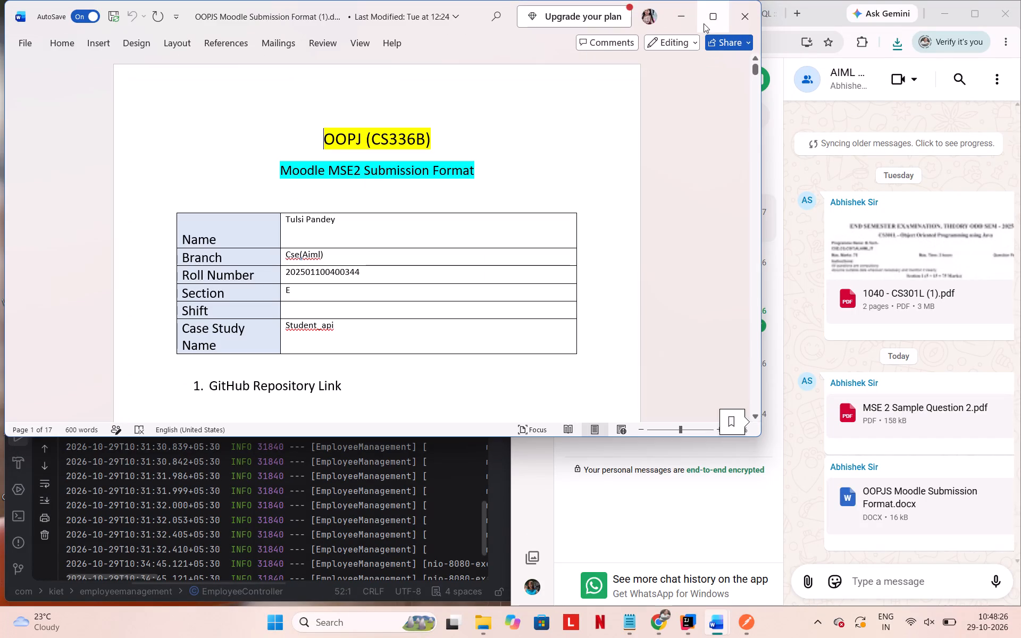
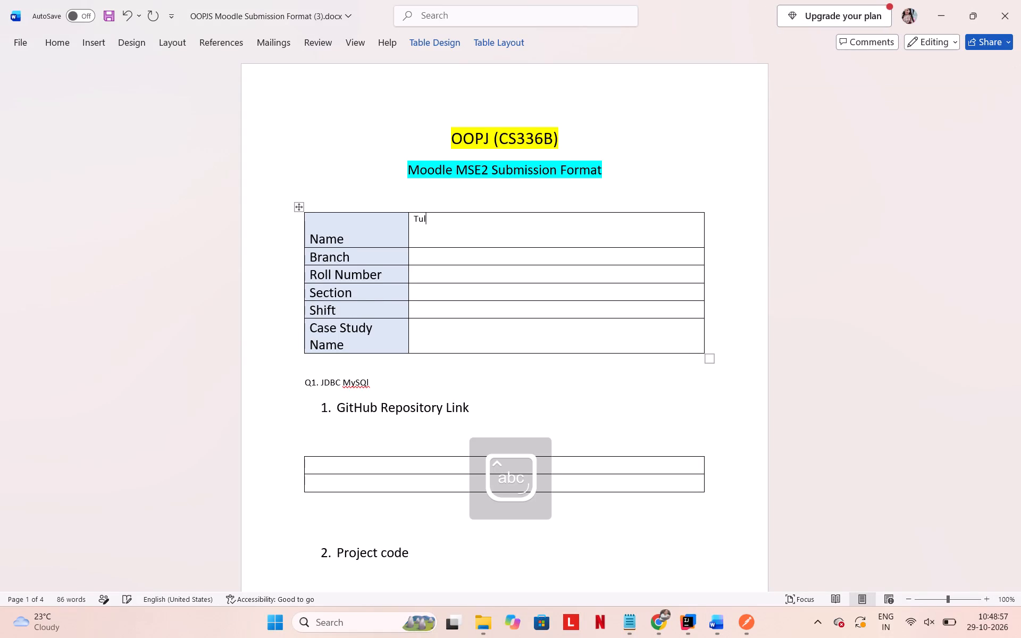
# Fill the details table with the student's name, branch Cse (AIML), roll number, section E and case study name EmployeeManagement, leaving Shift blank.
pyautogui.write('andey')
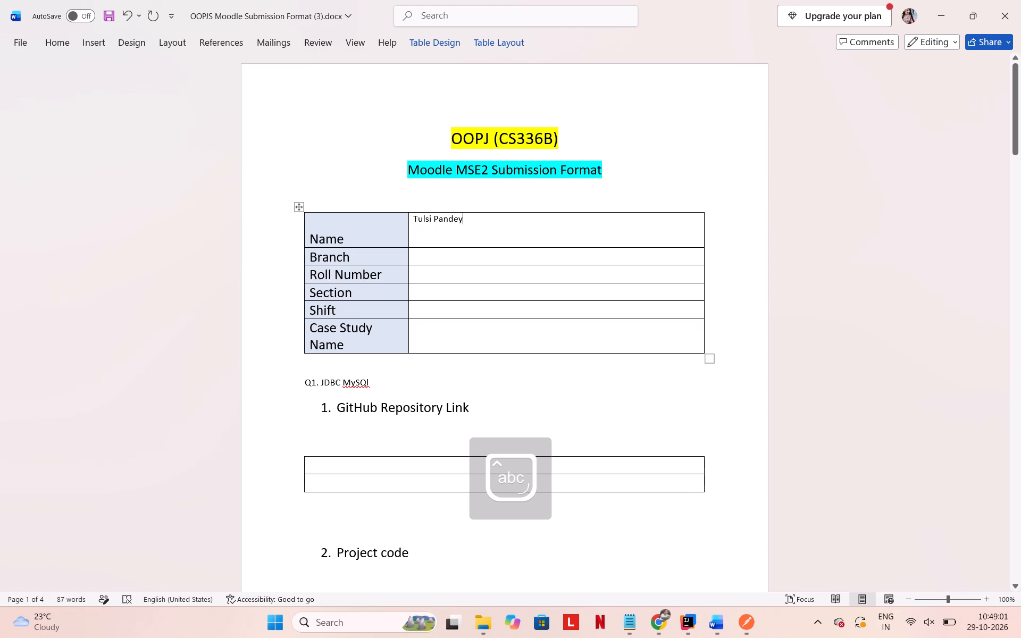
pyautogui.click(484, 257)
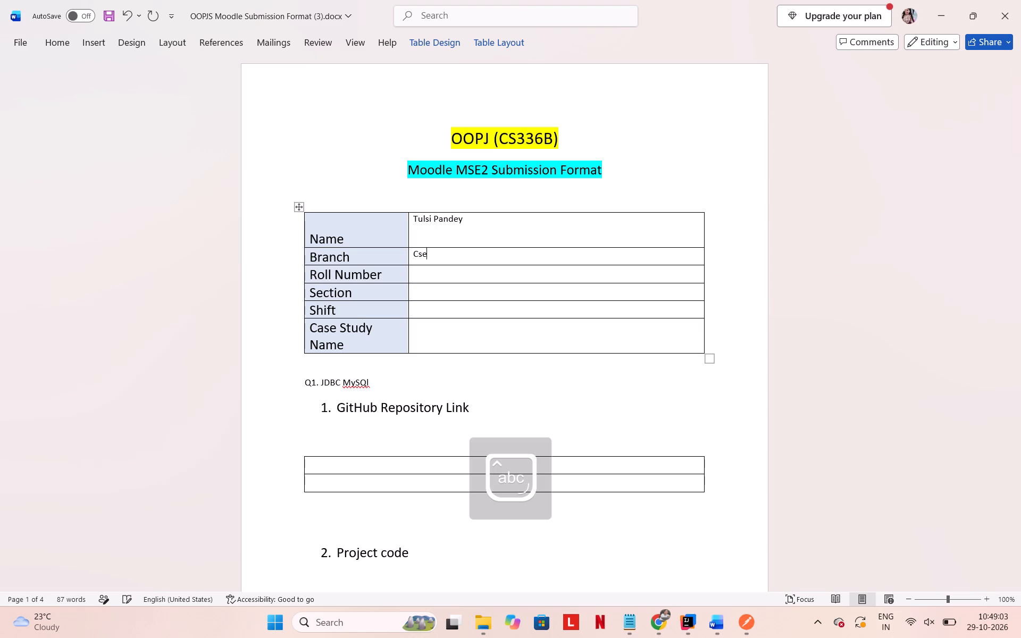
pyautogui.hotkey('shift', '(')
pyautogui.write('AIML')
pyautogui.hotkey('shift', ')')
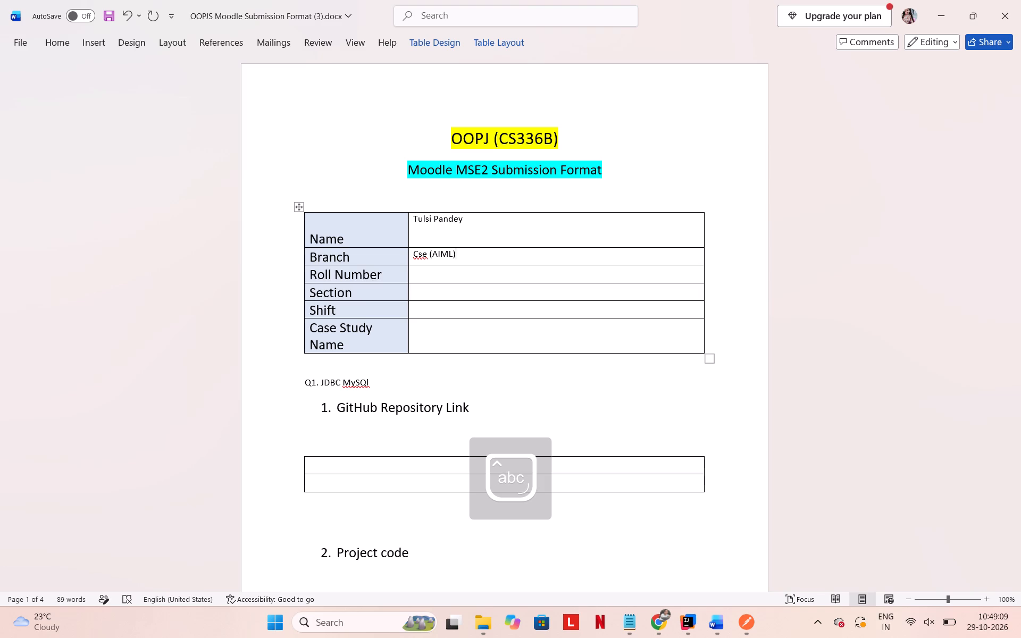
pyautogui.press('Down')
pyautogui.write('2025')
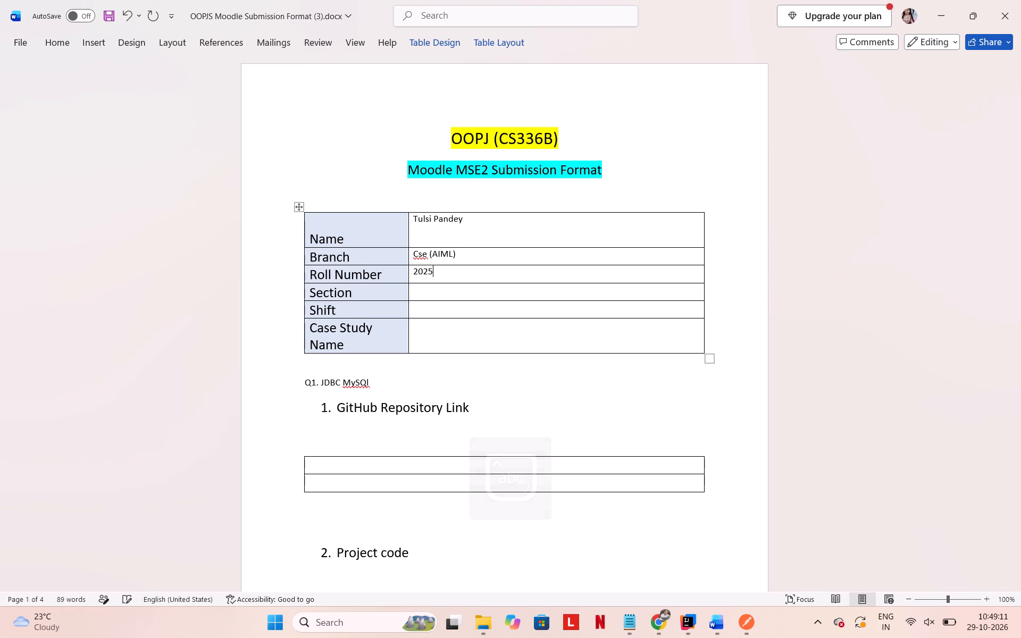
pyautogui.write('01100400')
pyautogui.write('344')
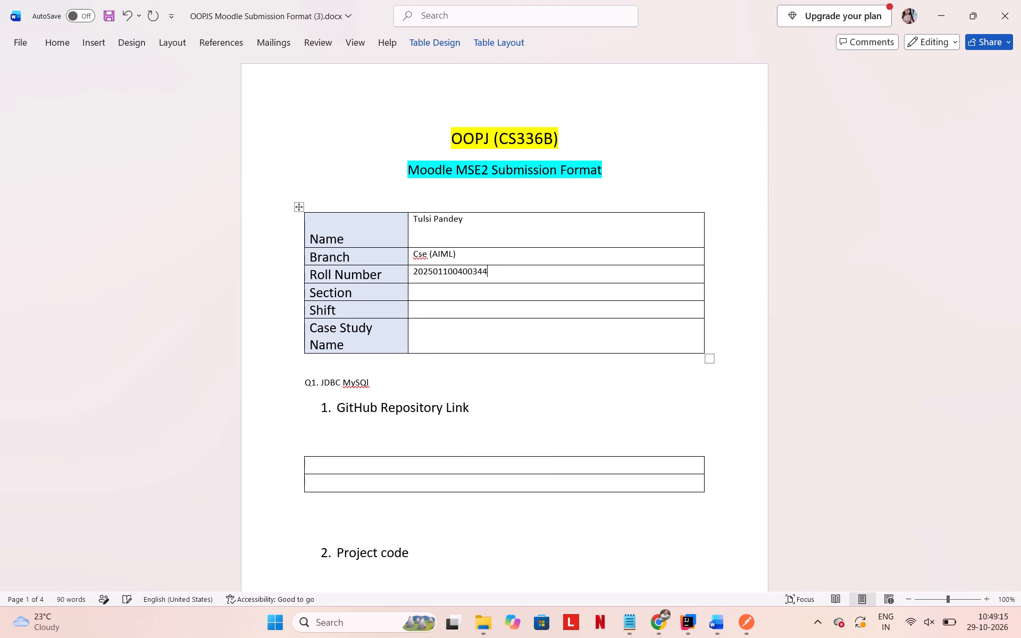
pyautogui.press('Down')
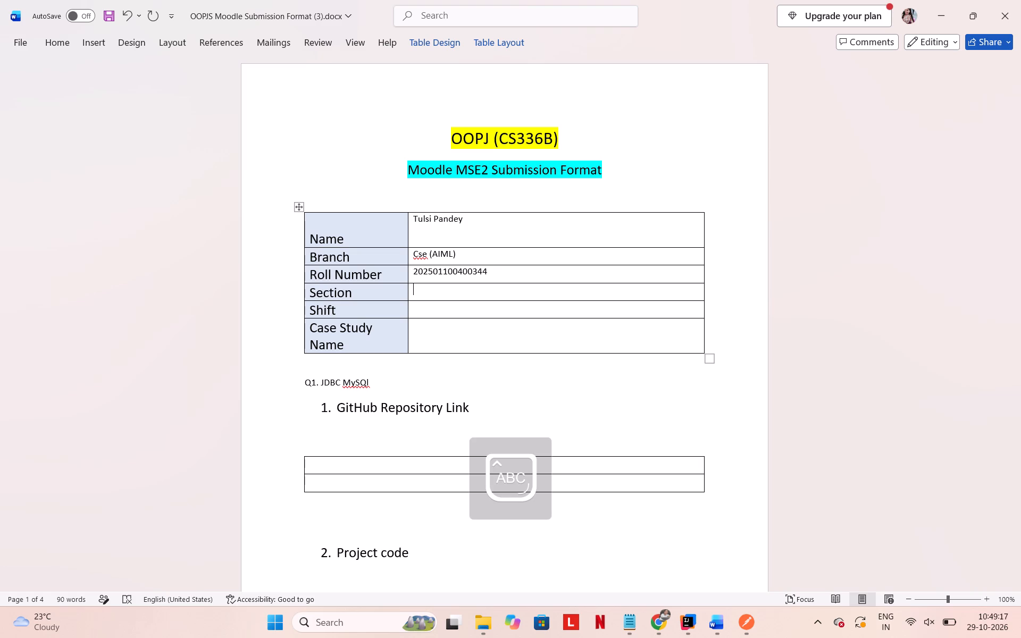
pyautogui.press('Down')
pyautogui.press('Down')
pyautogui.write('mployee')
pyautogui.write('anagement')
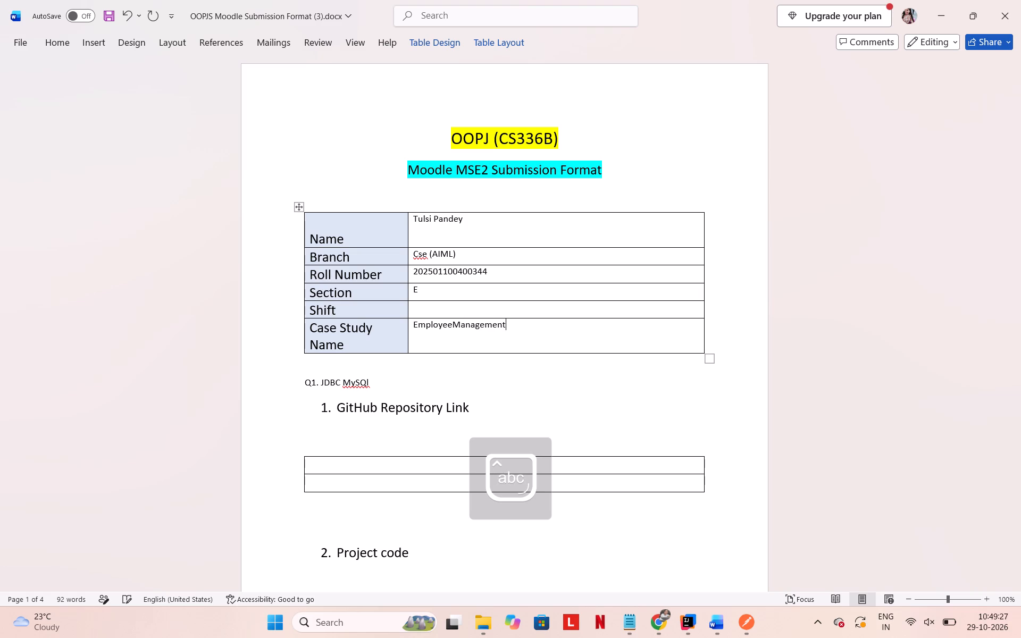
# Paste the copied Employee repository URL into the first row of the table under GitHub Repository Link.
pyautogui.click(426, 467)
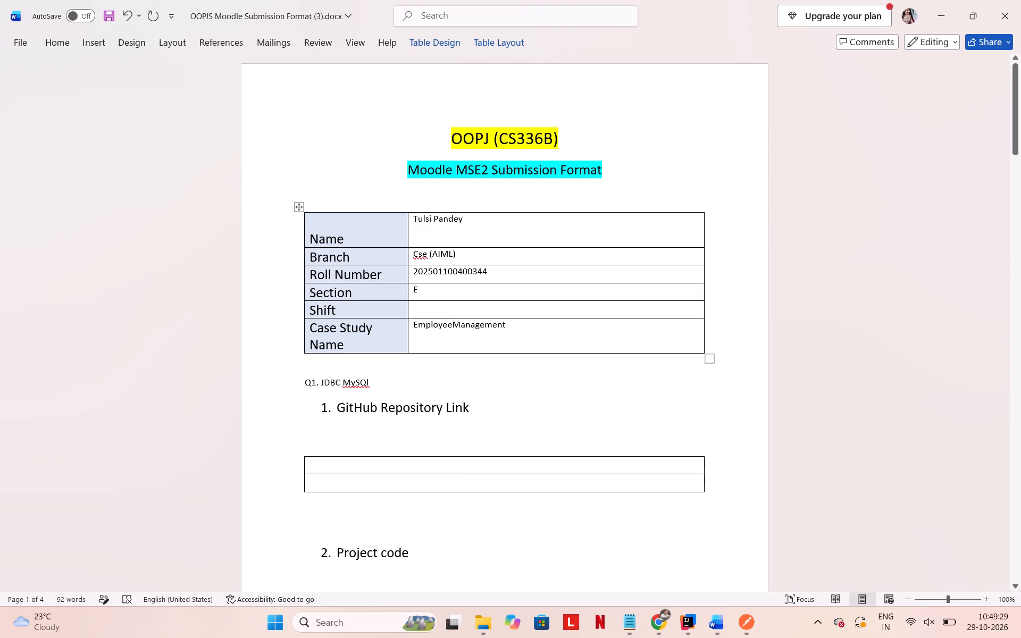
pyautogui.hotkey('ctrl', 'v')
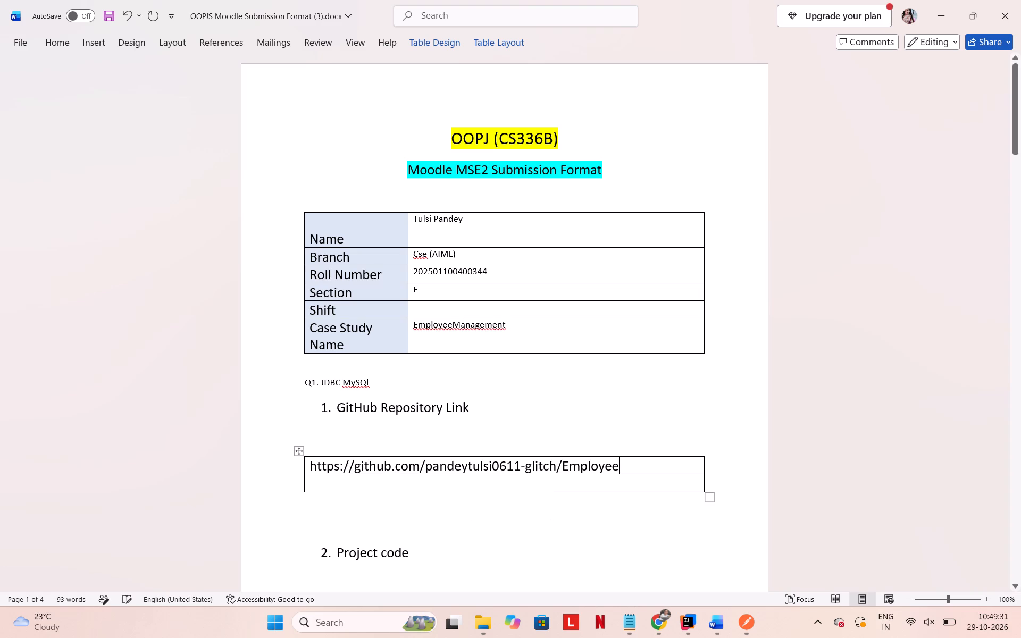
# Add the marker "1-->" on the line beneath the Project code heading.
pyautogui.scroll(-3, 426, 467)
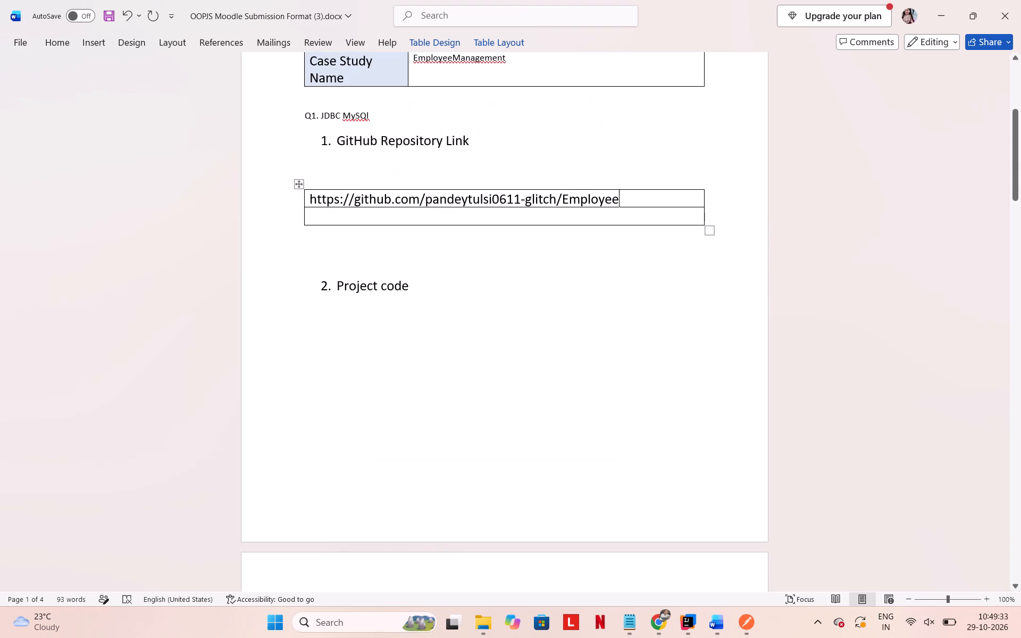
pyautogui.click(420, 314)
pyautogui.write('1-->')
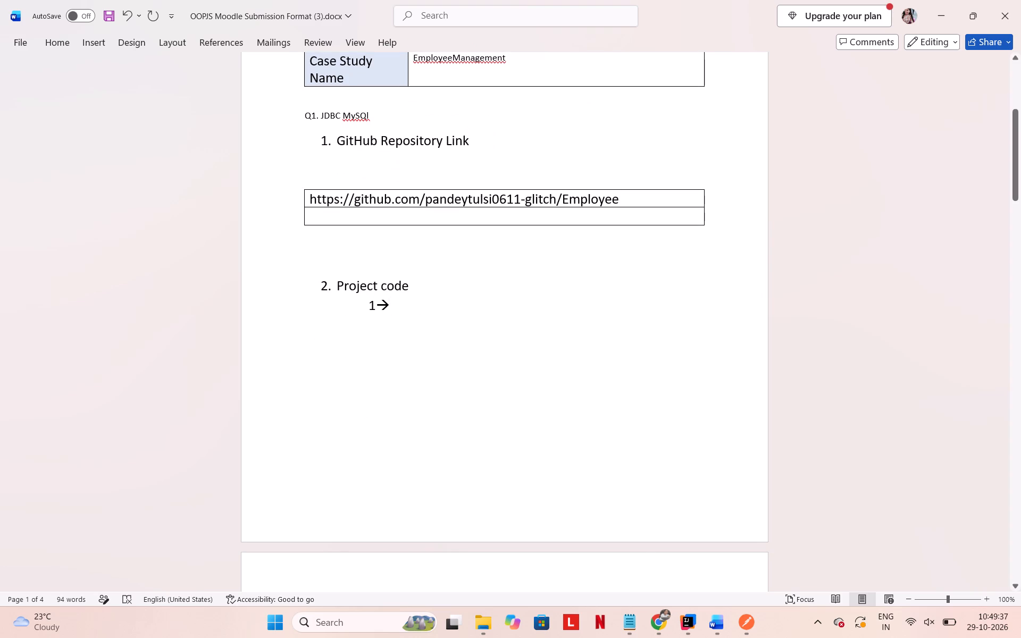
# Arrange the submission document side by side with the EmployeeManagement project in IntelliJ IDEA.
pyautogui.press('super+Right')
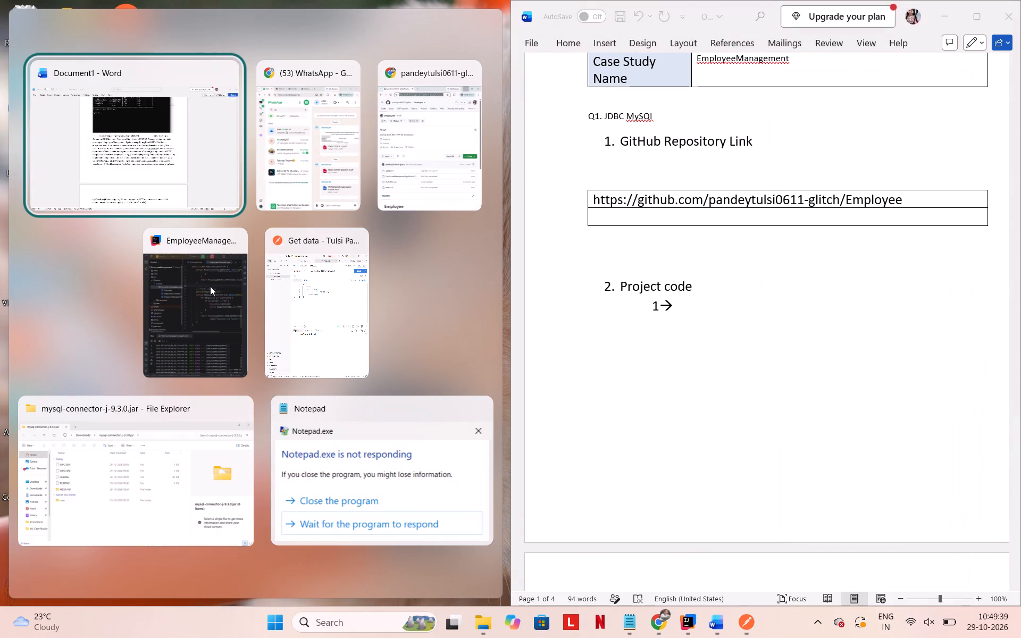
pyautogui.click(210, 286)
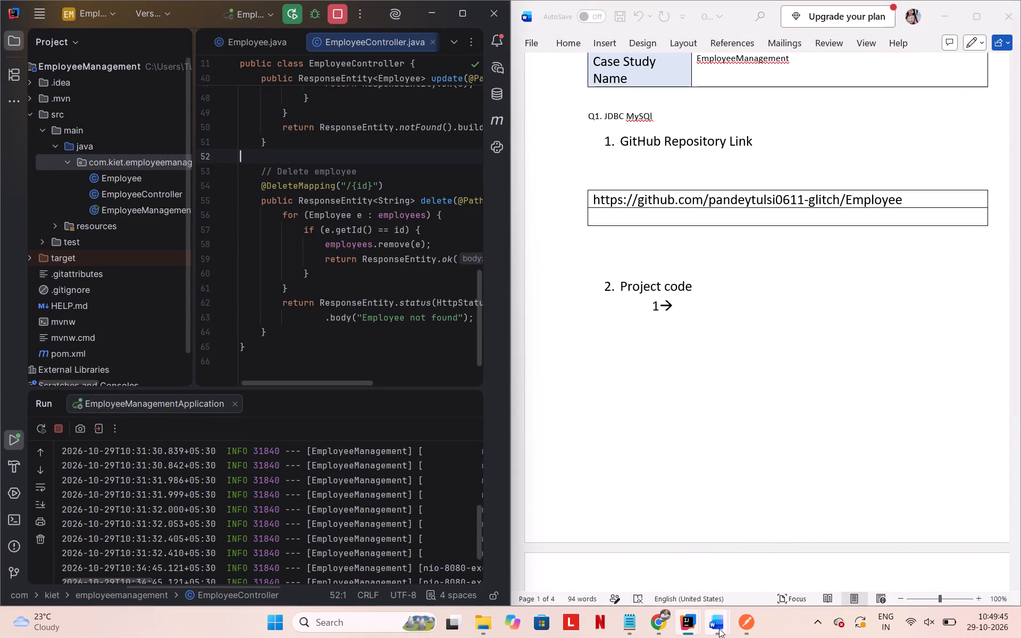
# Copy the InventoryManagement code from Document1, from its first import line through the last console output screenshot, and minimize that document.
pyautogui.click(724, 561)
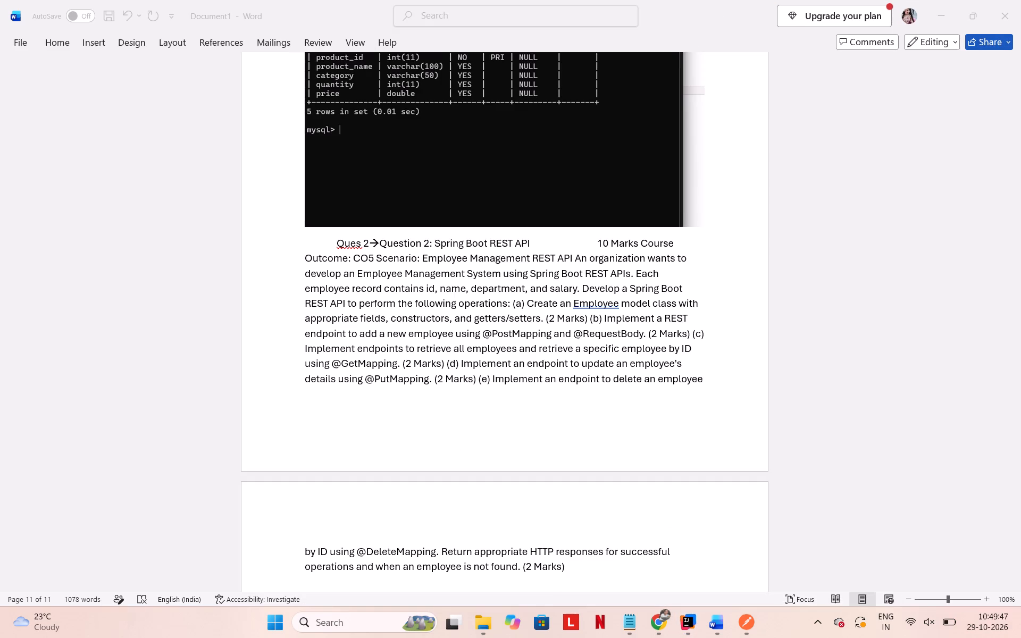
pyautogui.scroll(20, 621, 362)
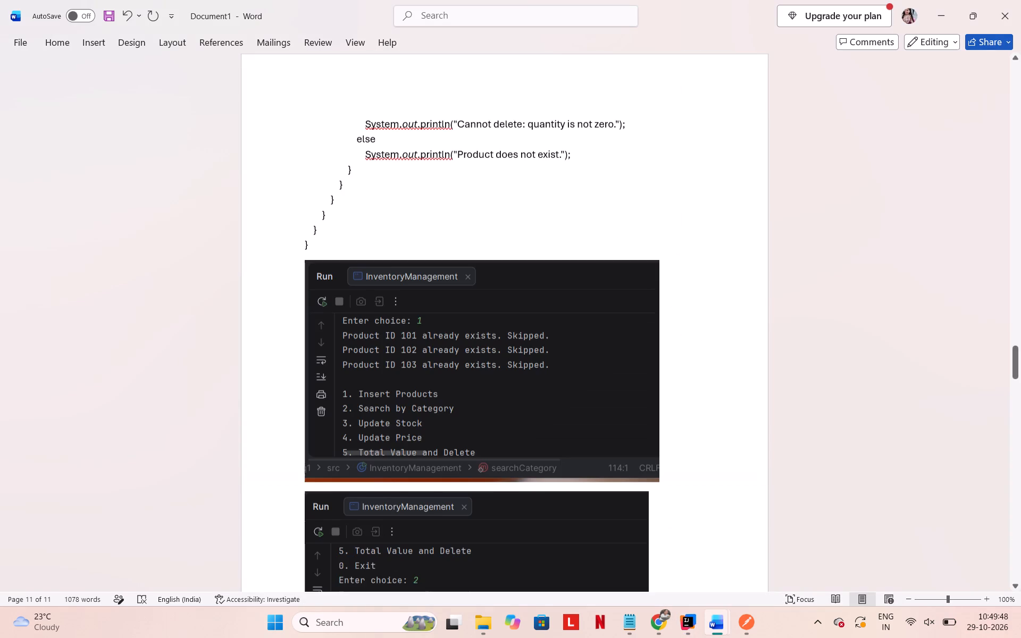
pyautogui.scroll(16, 621, 362)
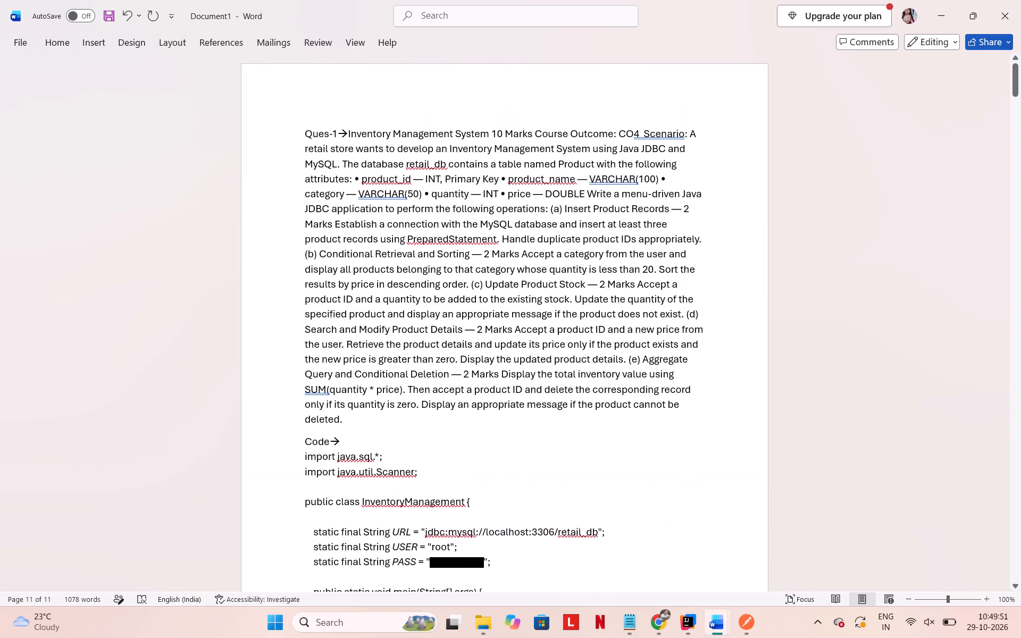
pyautogui.moveTo(309, 133); pyautogui.dragTo(321, 135)
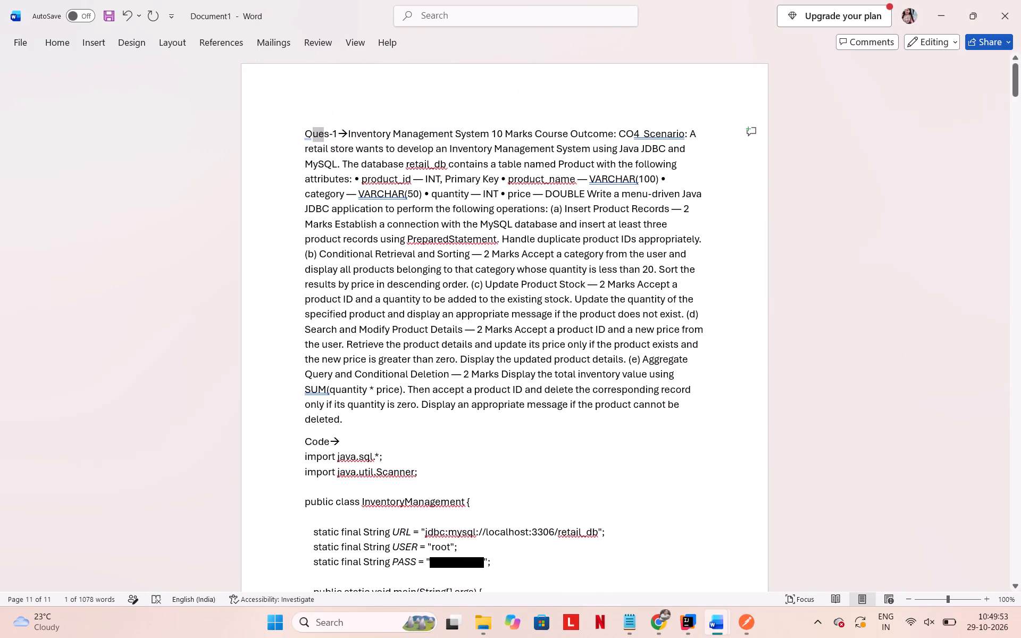
pyautogui.moveTo(305, 455); pyautogui.dragTo(309, 456)
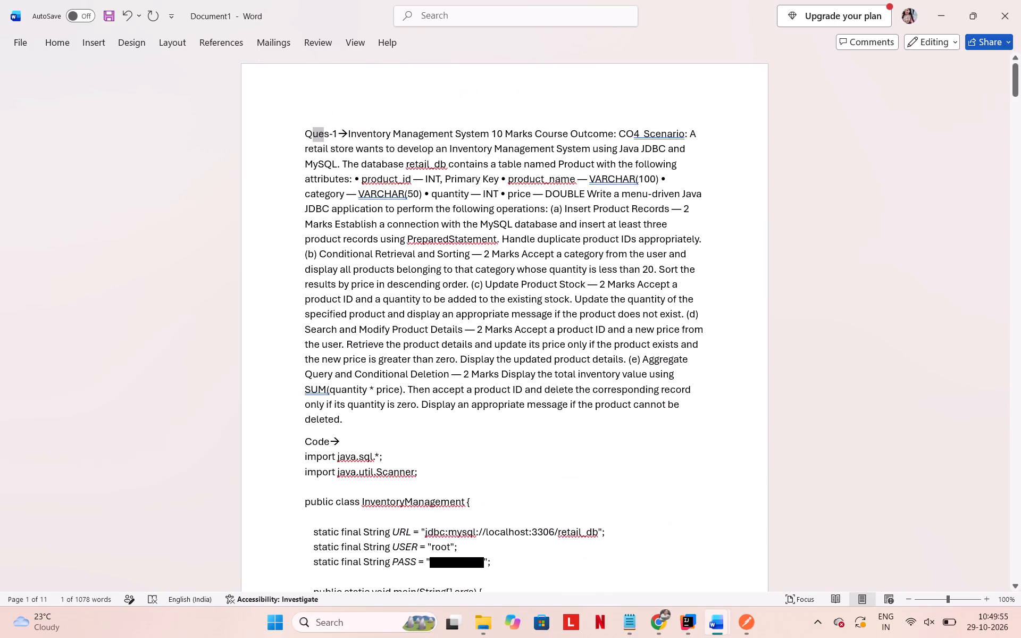
pyautogui.moveTo(309, 456); pyautogui.dragTo(422, 610)
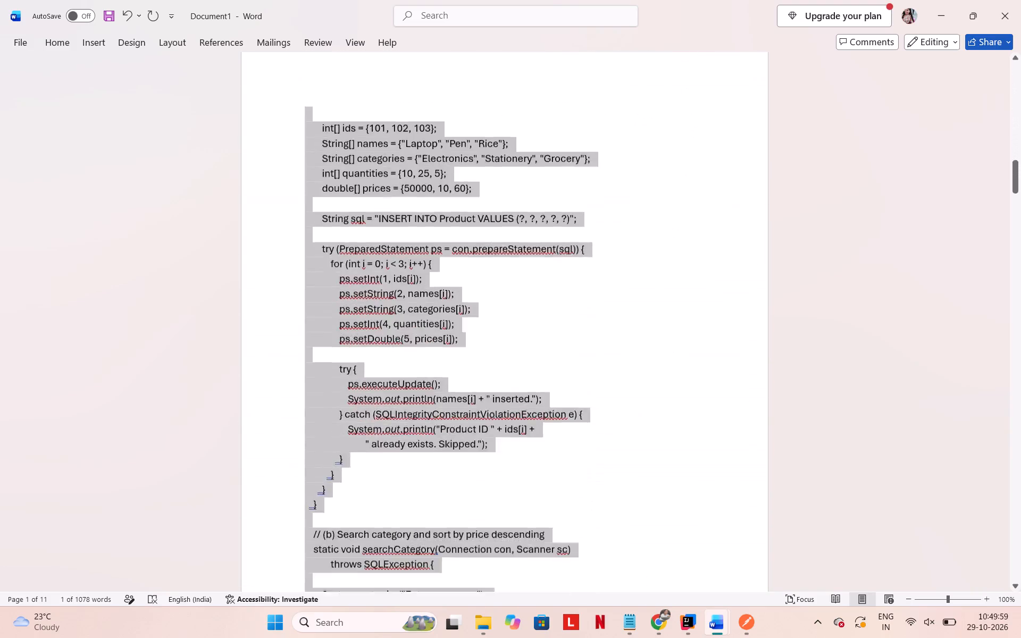
pyautogui.moveTo(422, 610); pyautogui.dragTo(422, 609)
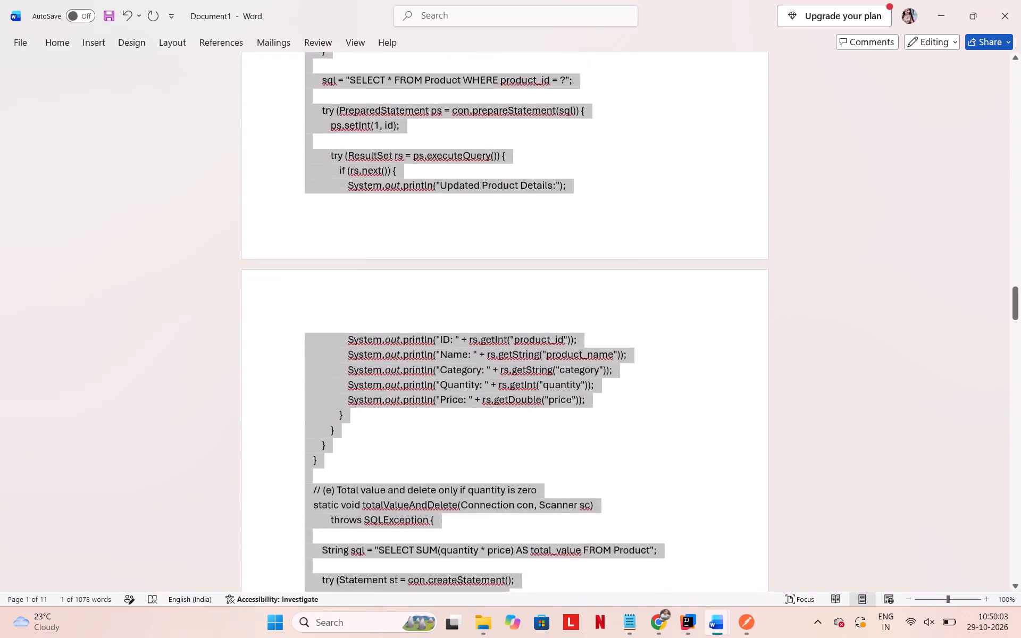
pyautogui.moveTo(422, 609); pyautogui.dragTo(413, 478)
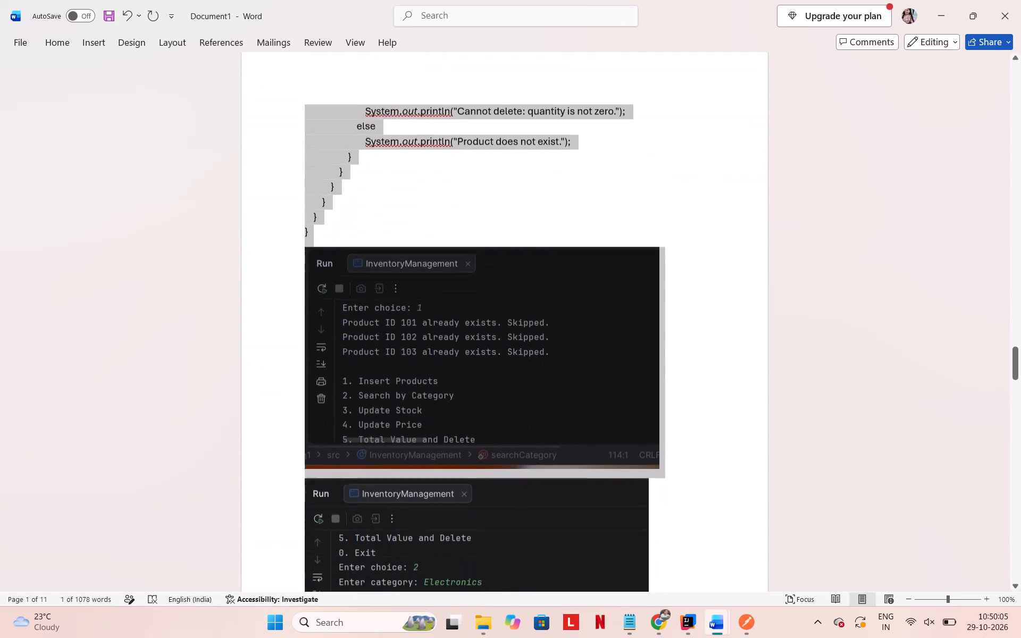
pyautogui.moveTo(413, 478); pyautogui.dragTo(479, 509)
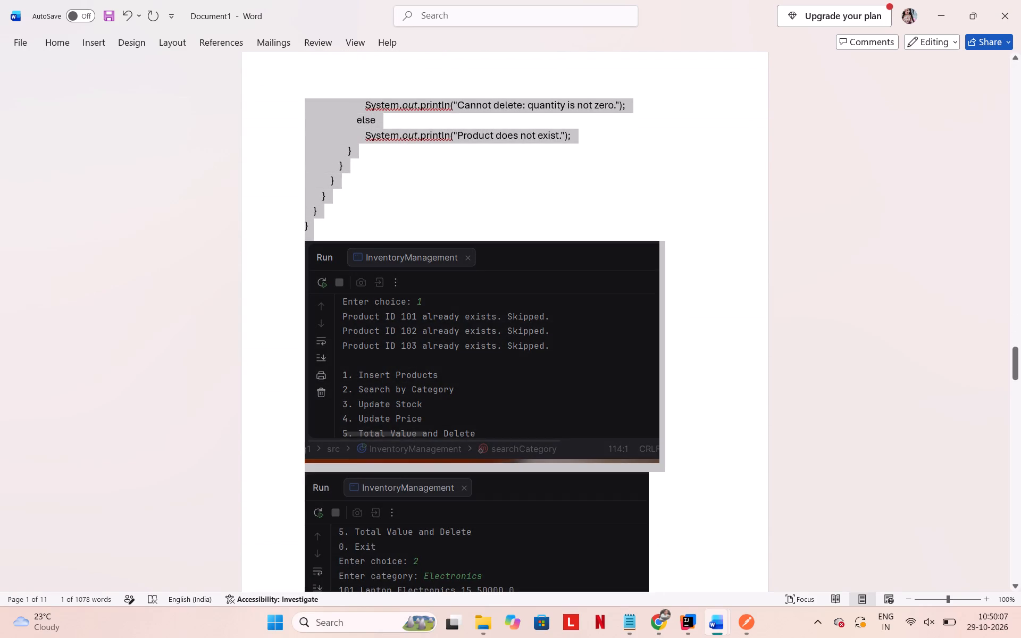
pyautogui.moveTo(479, 509); pyautogui.dragTo(475, 595)
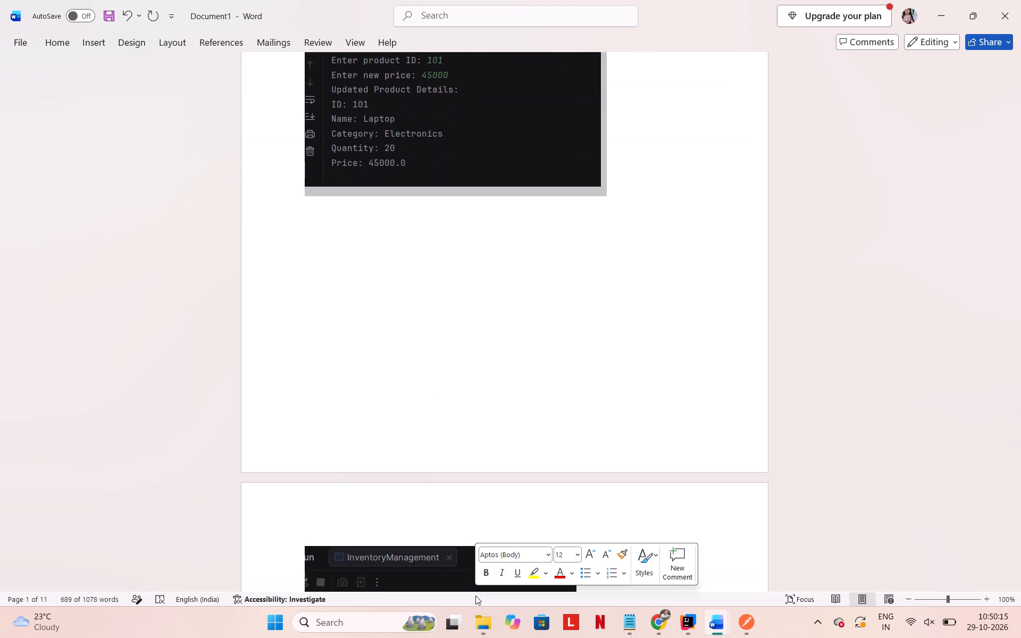
pyautogui.scroll(-6, 474, 471)
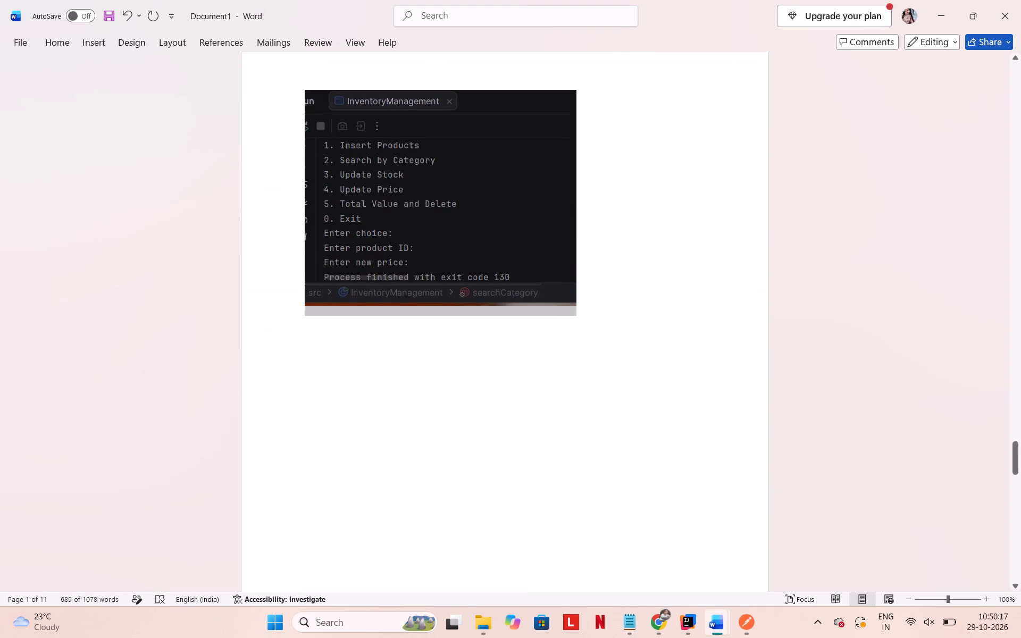
pyautogui.hotkey('ctrl', 'c')
pyautogui.click(474, 471)
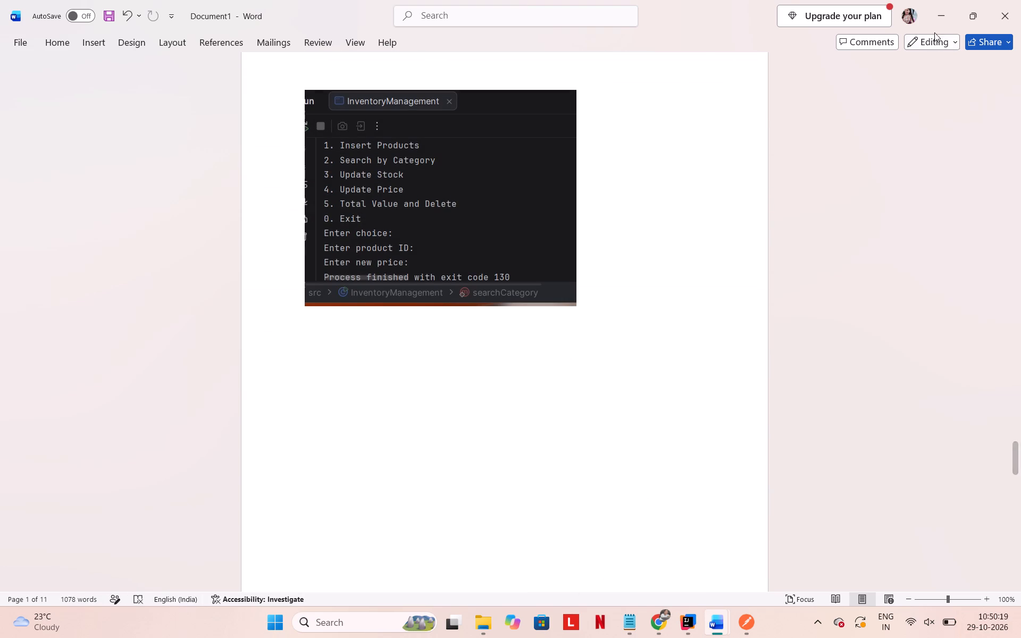
pyautogui.click(939, 12)
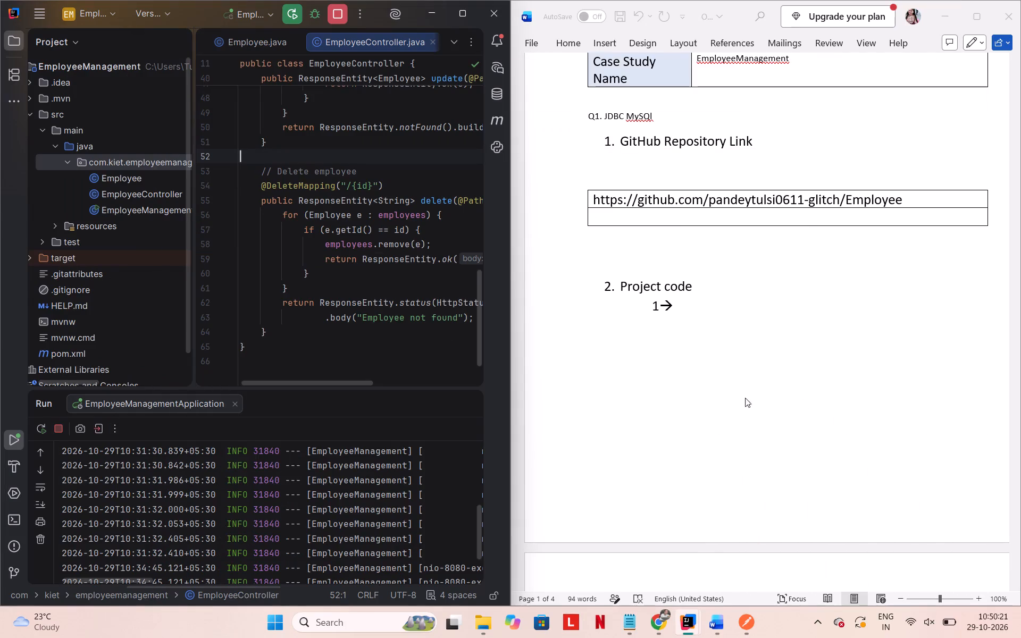
# Paste the copied InventoryManagement code and output screenshots after the "1→" marker under Project code in the submission document.
pyautogui.click(682, 305)
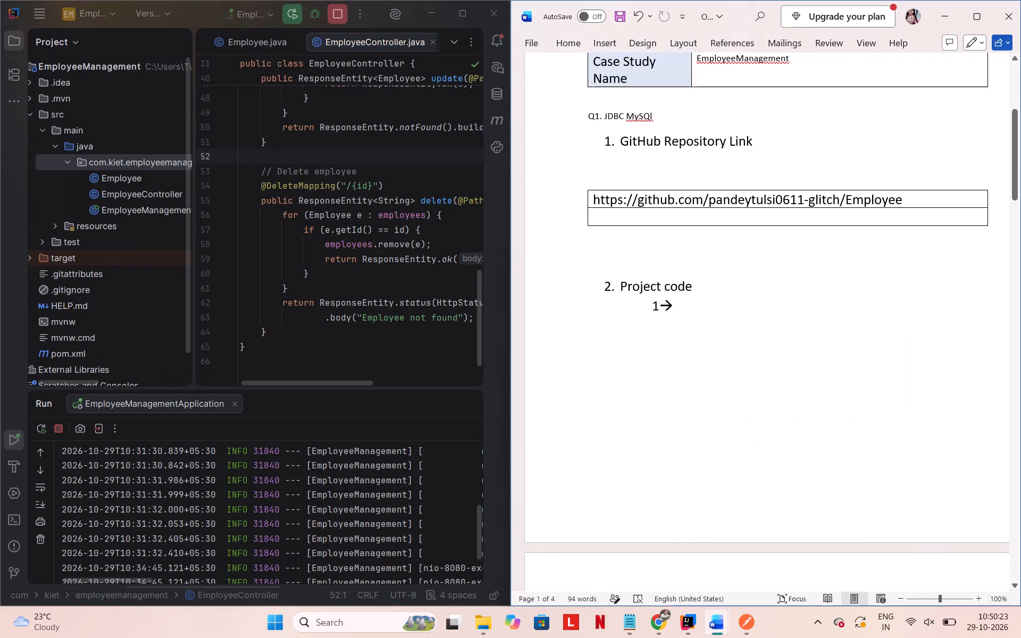
pyautogui.click(682, 305)
pyautogui.hotkey('ctrl', 'v')
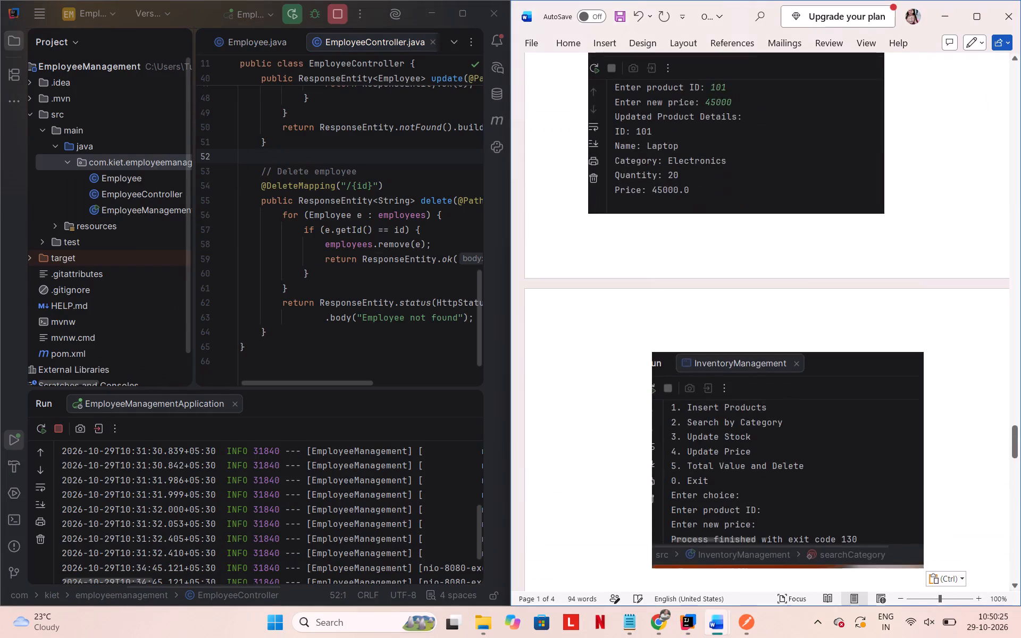
pyautogui.scroll(-4, 682, 305)
pyautogui.scroll(1, 682, 305)
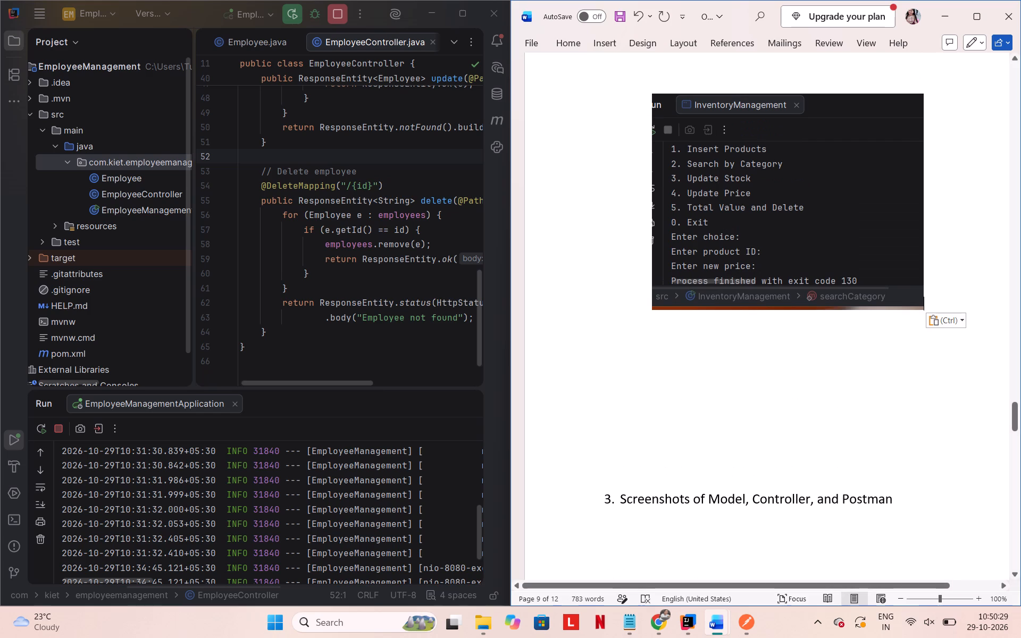
# Add the marker "2-->" on a new line below the last pasted InventoryManagement screenshot.
pyautogui.click(939, 301)
pyautogui.press('Return')
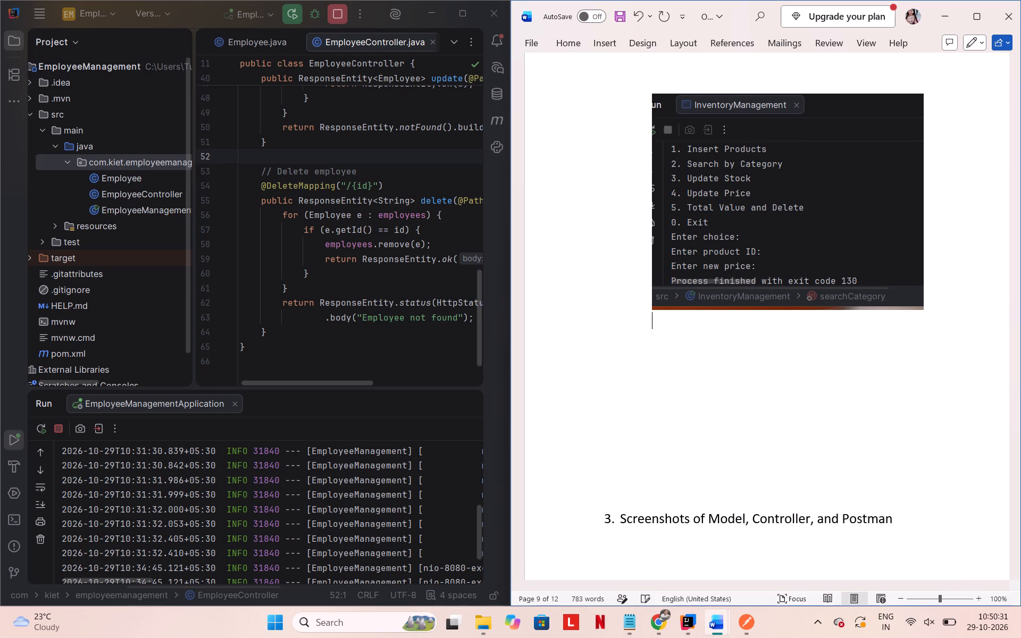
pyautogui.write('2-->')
# Copy the full EmployeeManagementApplication.java code and paste it after the "2→" marker in the submission document.
pyautogui.hscroll(3, 279, 49)
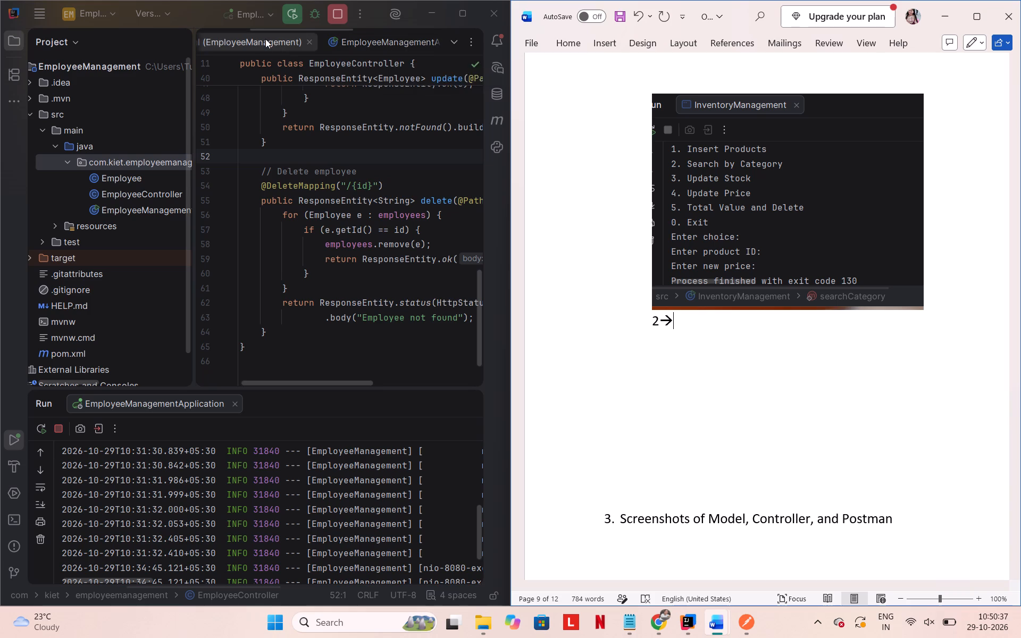
pyautogui.hscroll(6, 265, 39)
pyautogui.hscroll(-2, 360, 45)
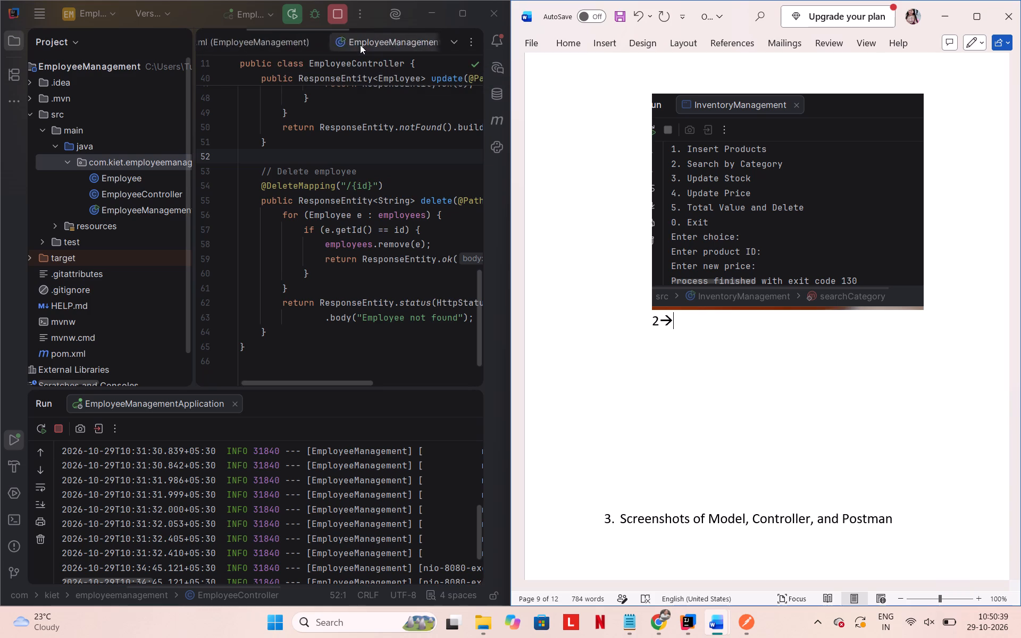
pyautogui.hscroll(-1, 360, 45)
pyautogui.click(320, 38)
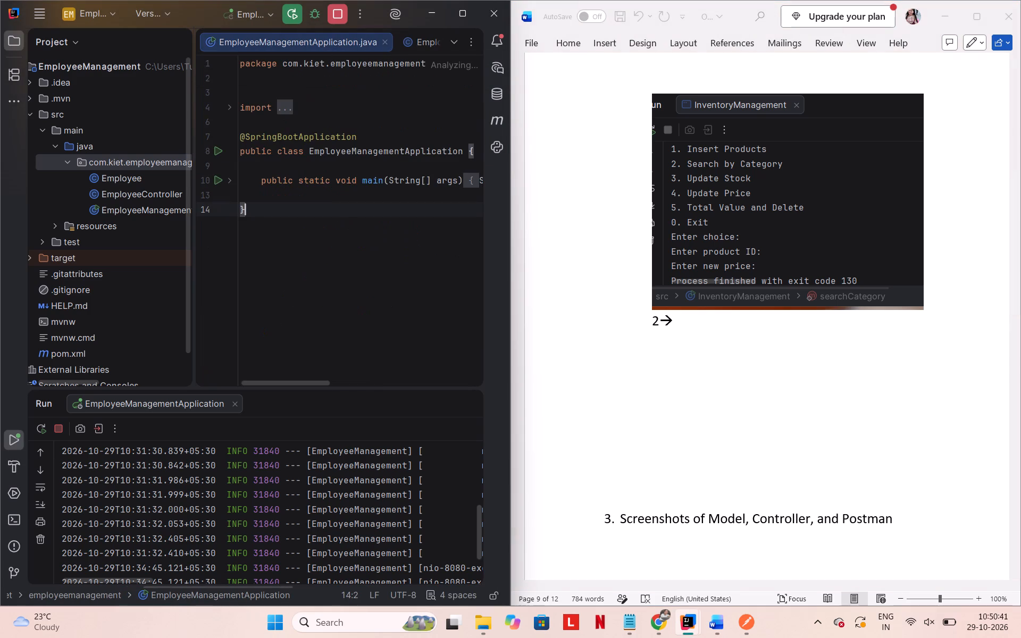
pyautogui.click(339, 131)
pyautogui.hotkey('ctrl', 'a')
pyautogui.hotkey('ctrl', 'c')
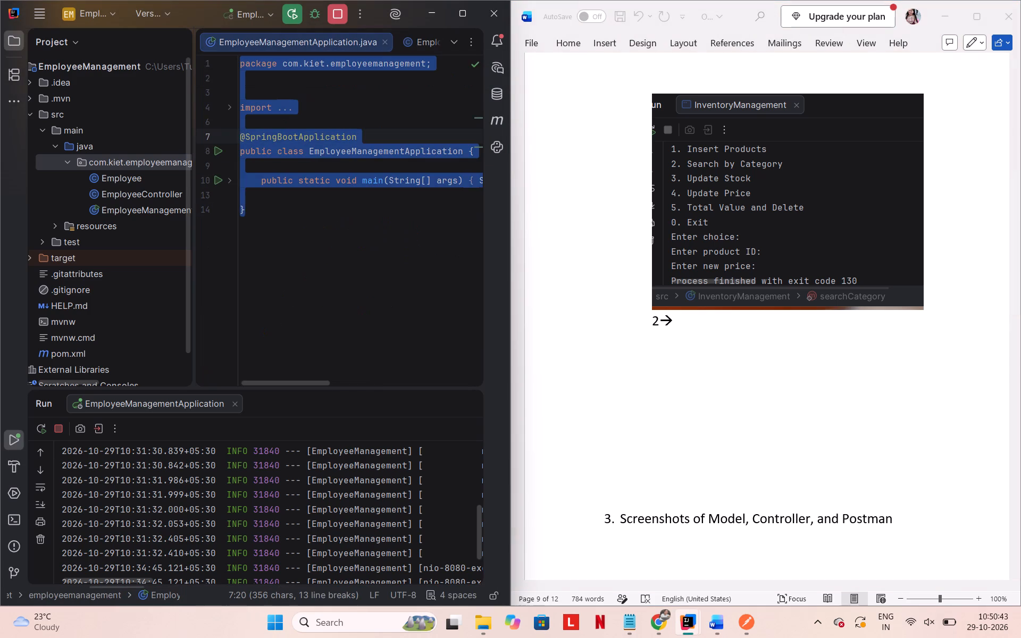
pyautogui.click(364, 106)
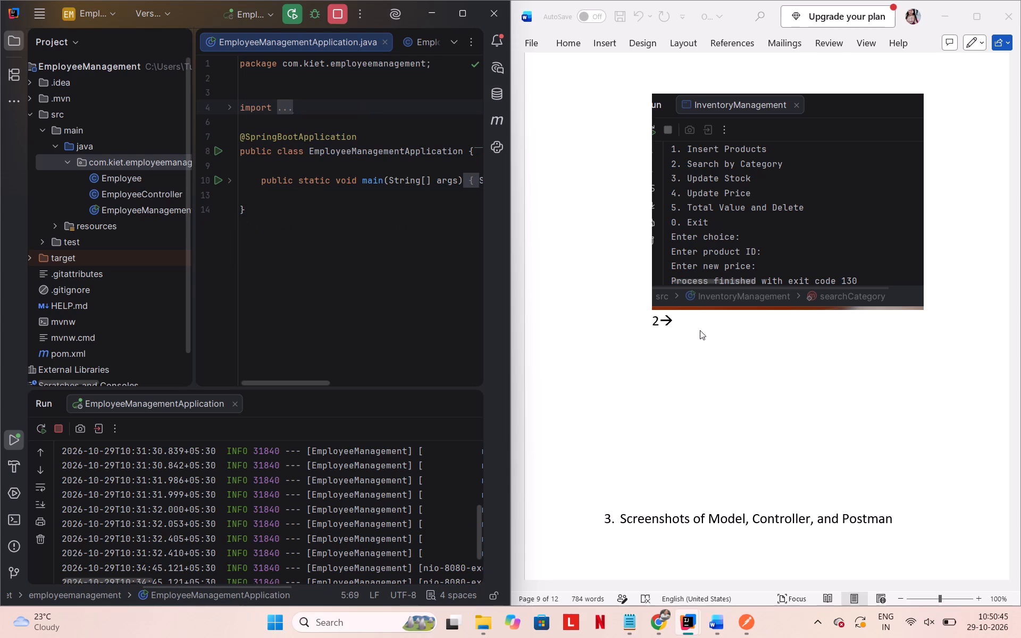
pyautogui.click(687, 318)
pyautogui.hotkey('ctrl', 'v')
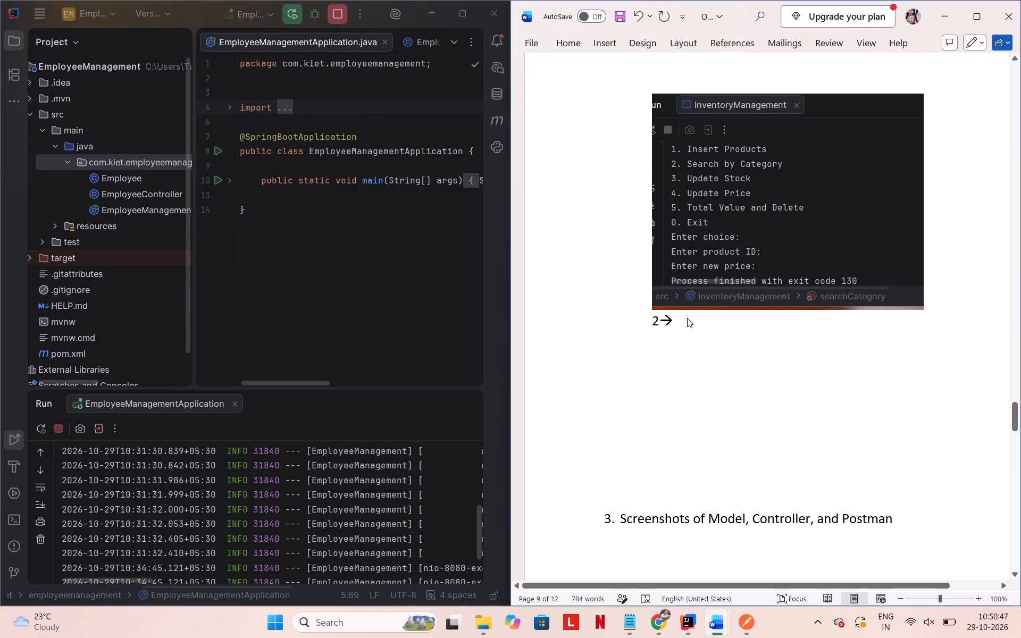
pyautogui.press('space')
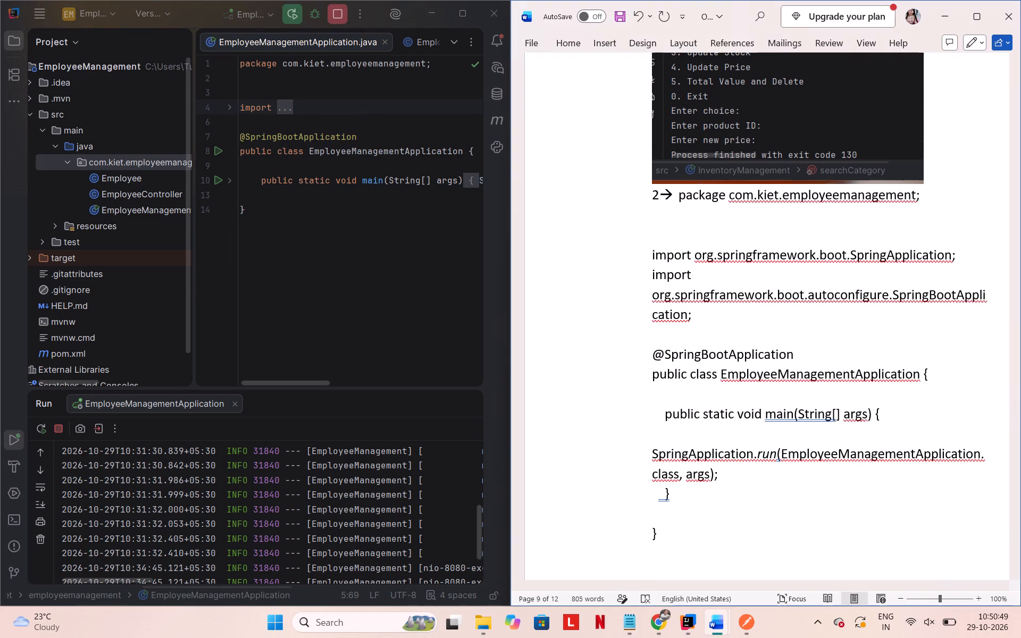
# Copy the full Employee.java code and paste it below the EmployeeManagementApplication code in the submission document.
pyautogui.click(414, 41)
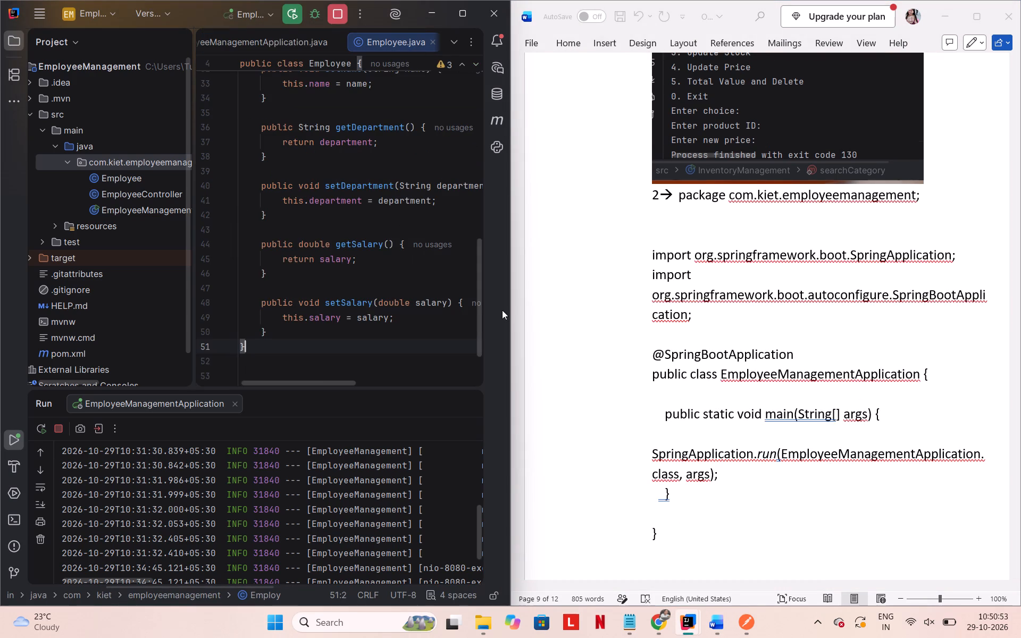
pyautogui.click(425, 279)
pyautogui.hotkey('ctrl', 'a')
pyautogui.hotkey('ctrl', 'c')
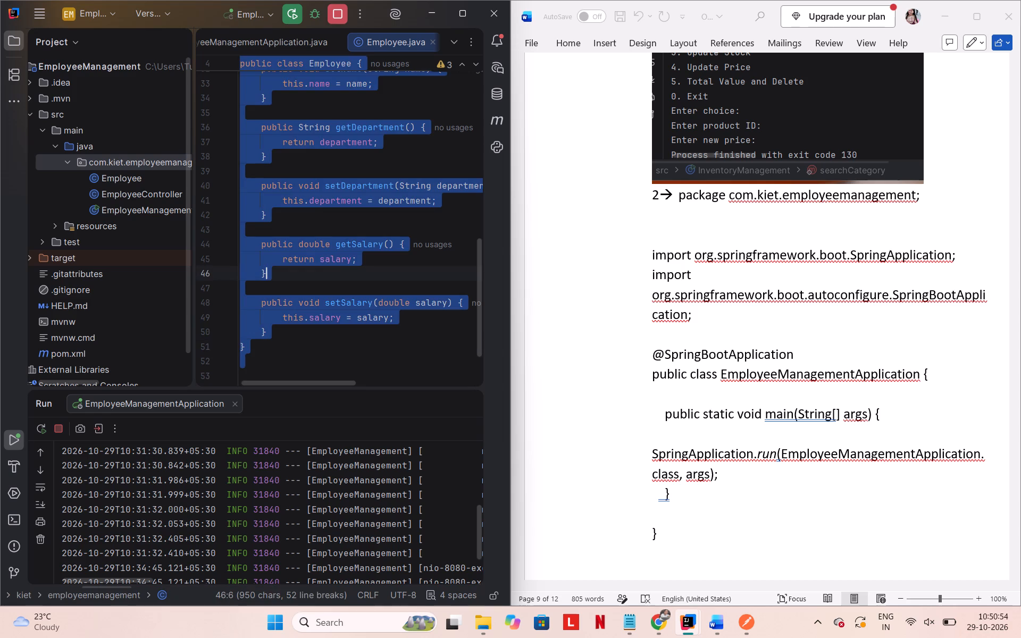
pyautogui.click(425, 279)
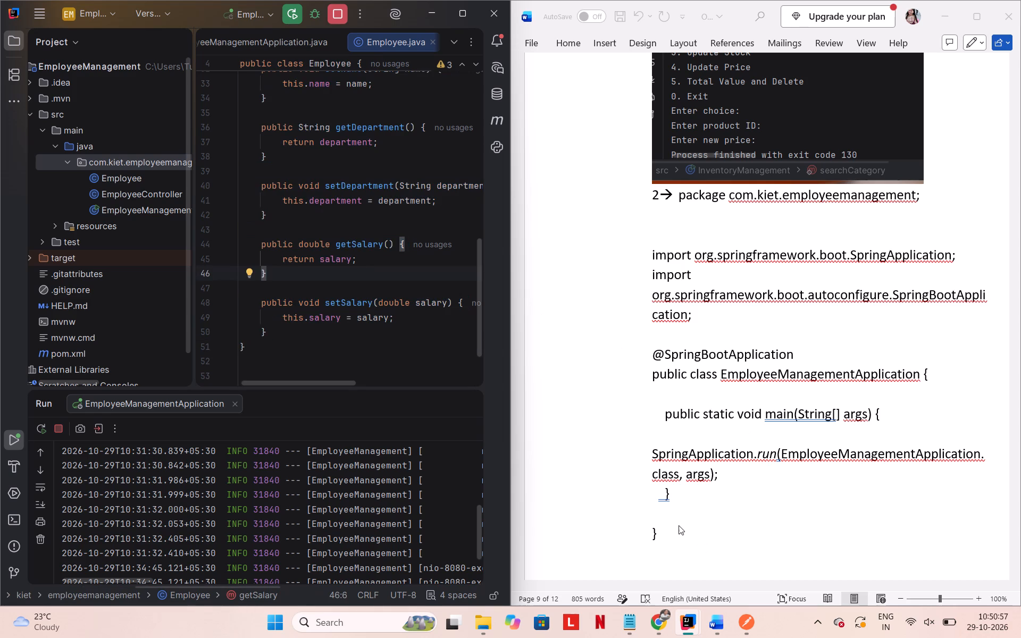
pyautogui.click(679, 525)
pyautogui.hotkey('ctrl', 'v')
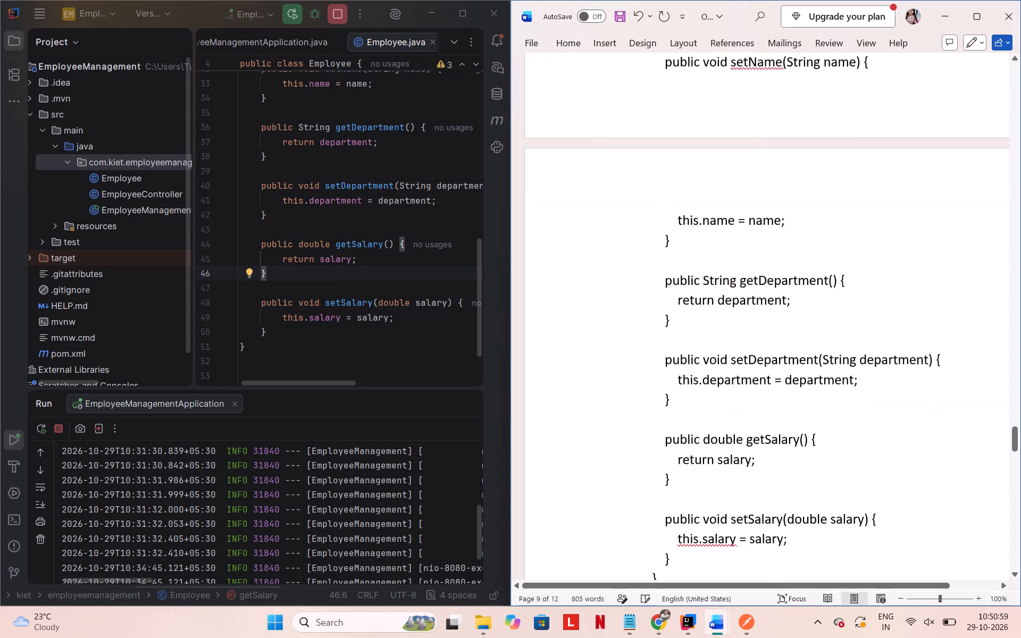
# Copy the full EmployeeController.java code and paste it below the Employee class under the label "Employee controller-->".
pyautogui.hscroll(-5, 397, 44)
pyautogui.click(397, 44)
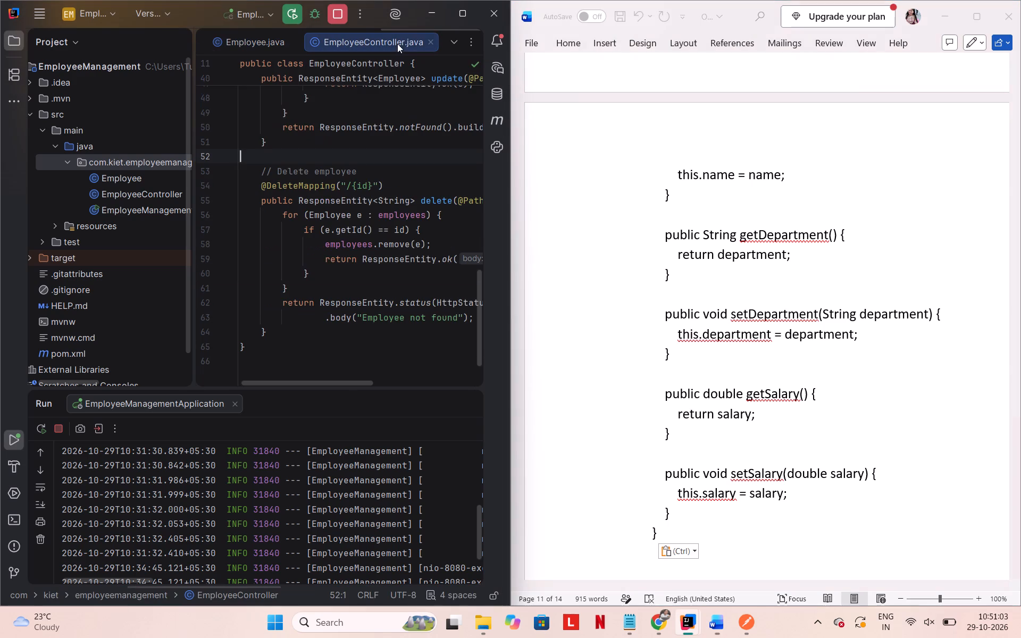
pyautogui.click(727, 530)
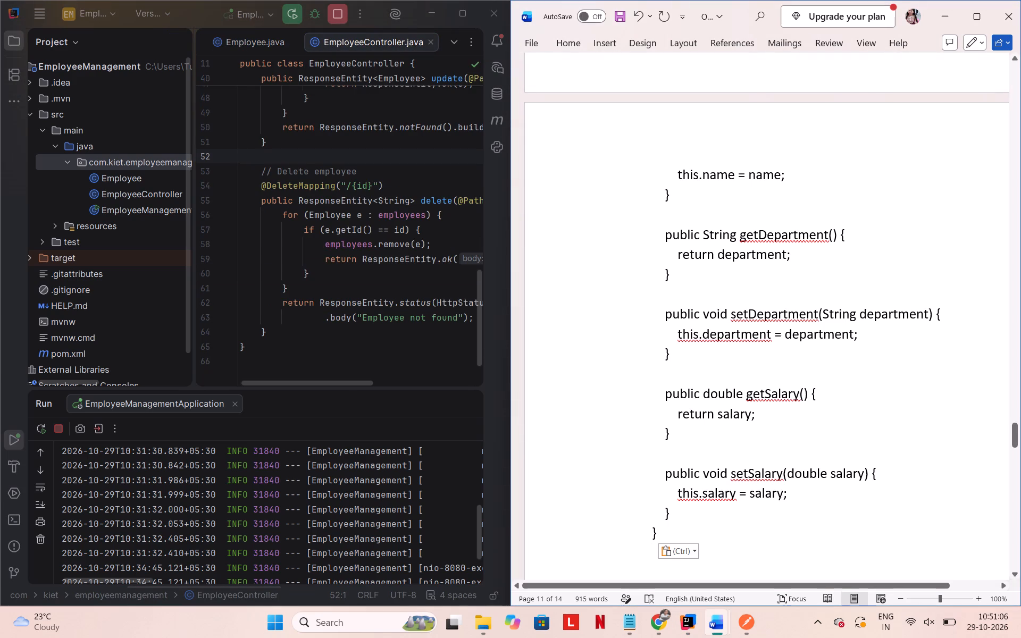
pyautogui.keyDown('ctrl'); pyautogui.click(401, 323); pyautogui.keyUp('ctrl')
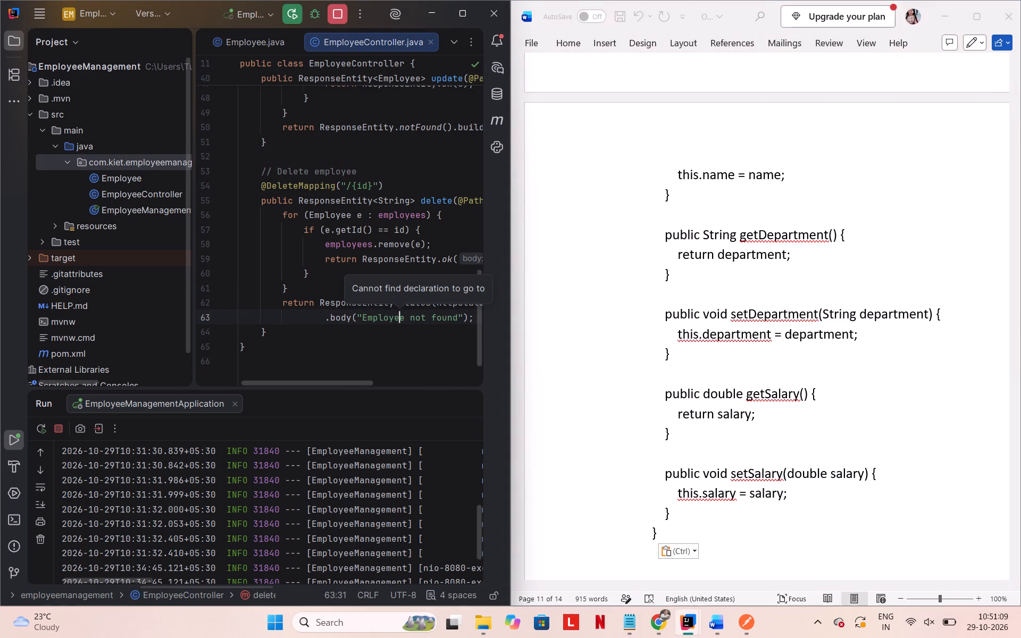
pyautogui.hotkey('ctrl', 'a')
pyautogui.hotkey('ctrl', 'c')
pyautogui.click(401, 323)
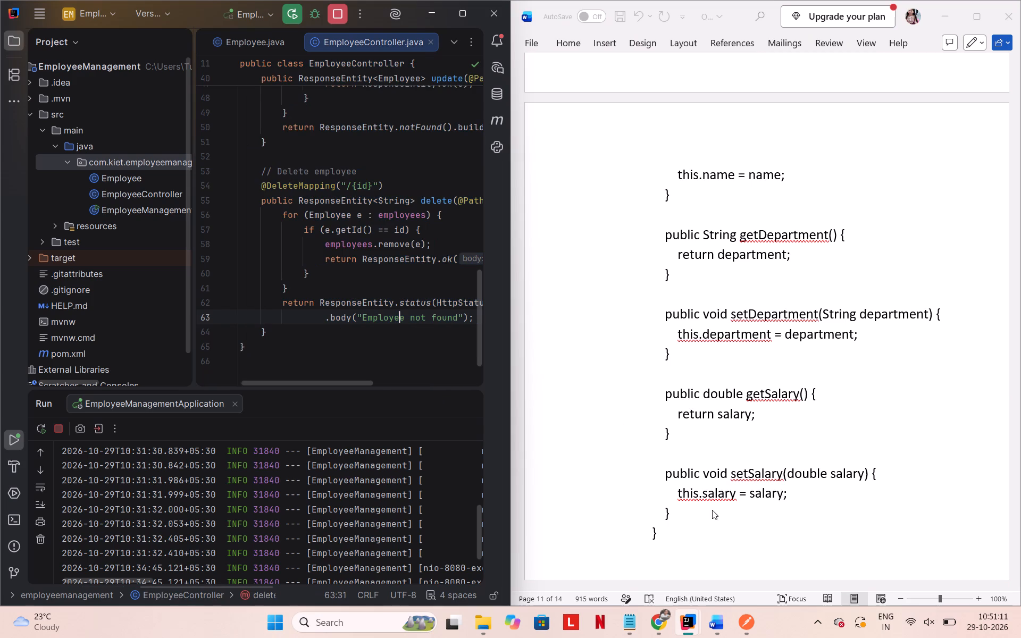
pyautogui.click(667, 533)
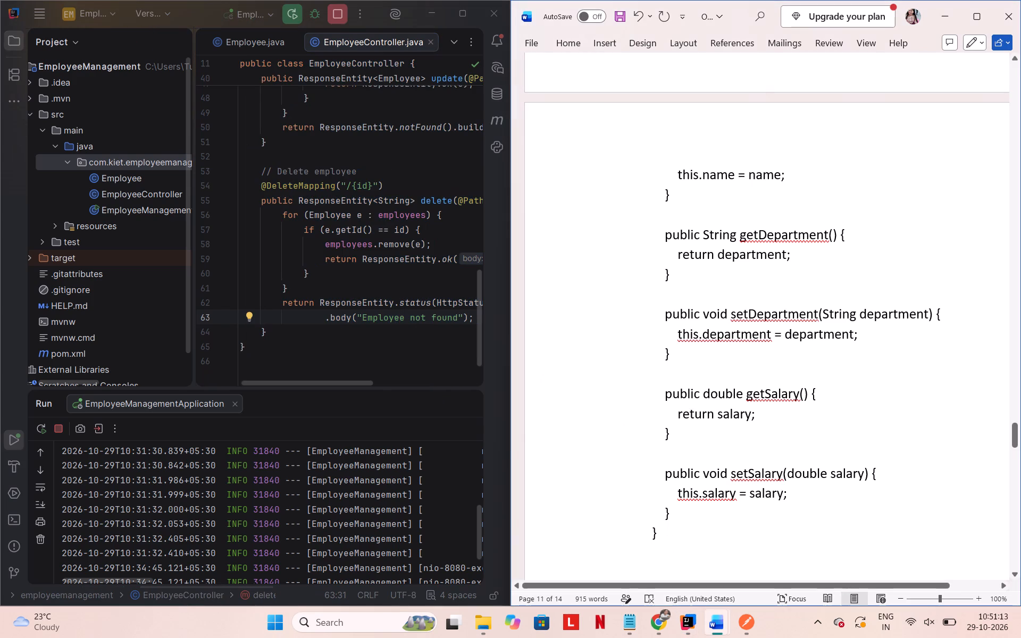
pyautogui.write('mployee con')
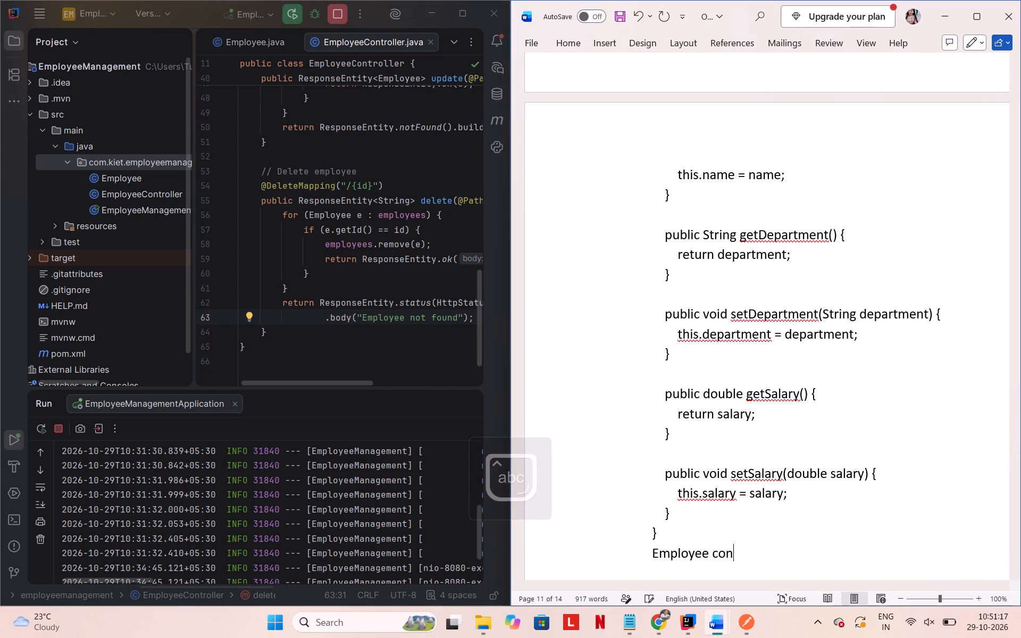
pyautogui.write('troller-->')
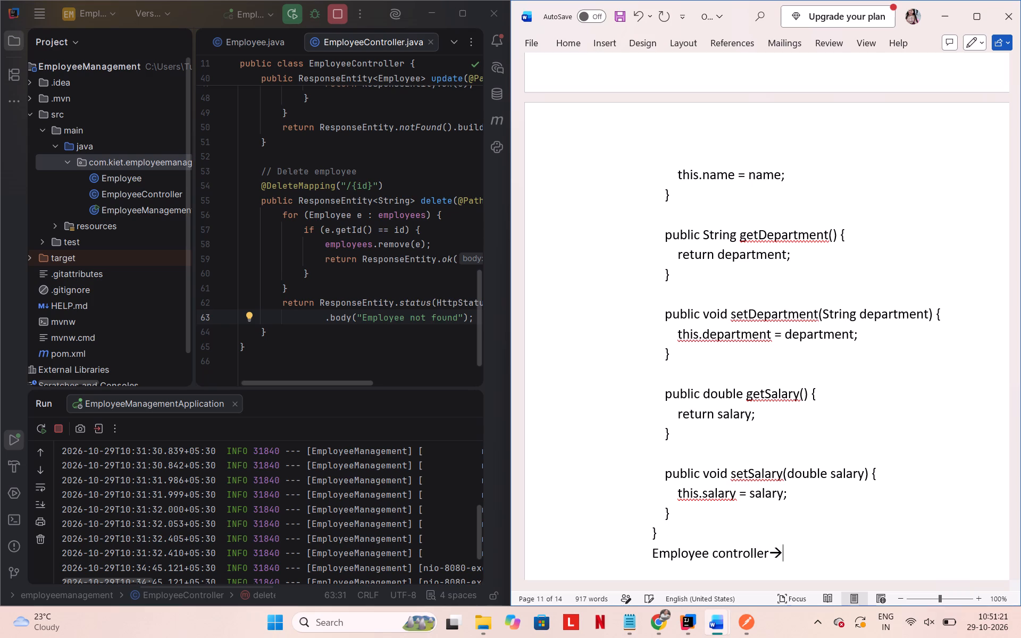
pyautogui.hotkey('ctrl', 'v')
# Maximize the submission document and insert Screenshot 2026-10-29 103539.png from this device under "Screenshots of Model, Controller, and Postman".
pyautogui.scroll(-3, 667, 533)
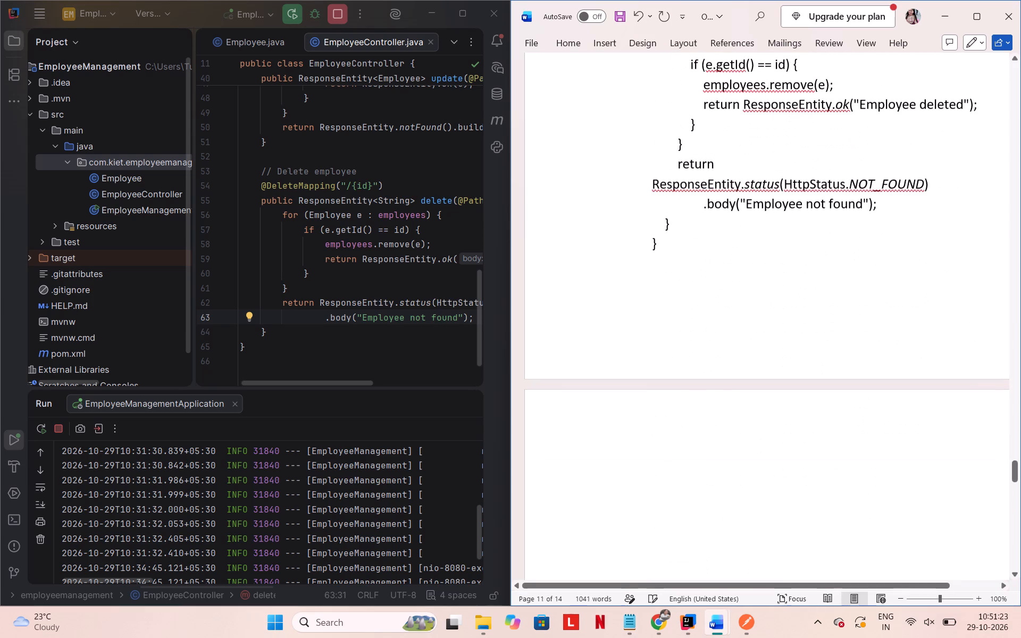
pyautogui.scroll(-4, 692, 480)
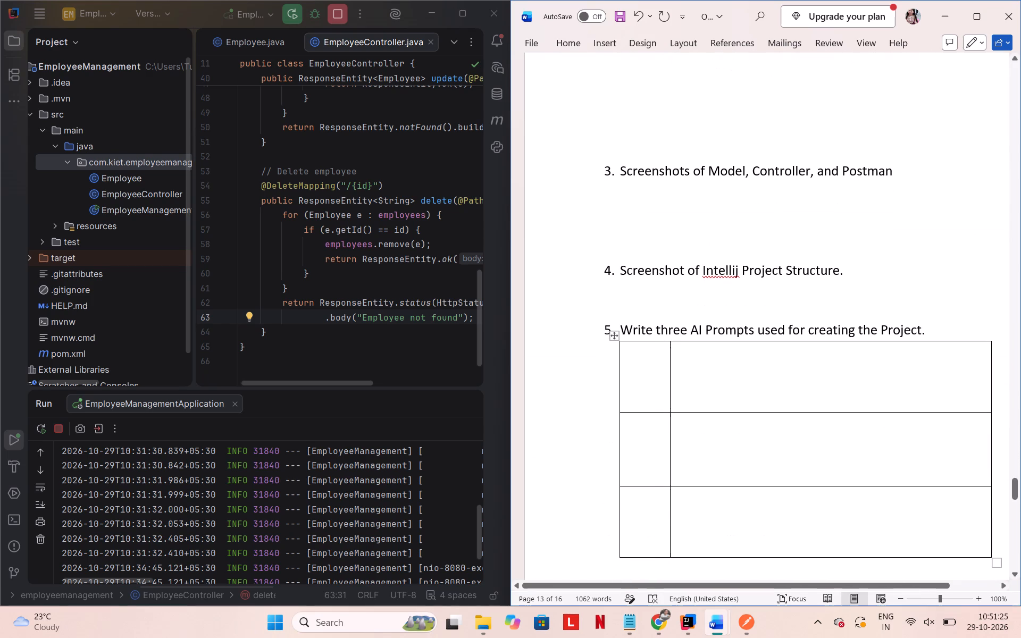
pyautogui.click(850, 211)
pyautogui.click(602, 47)
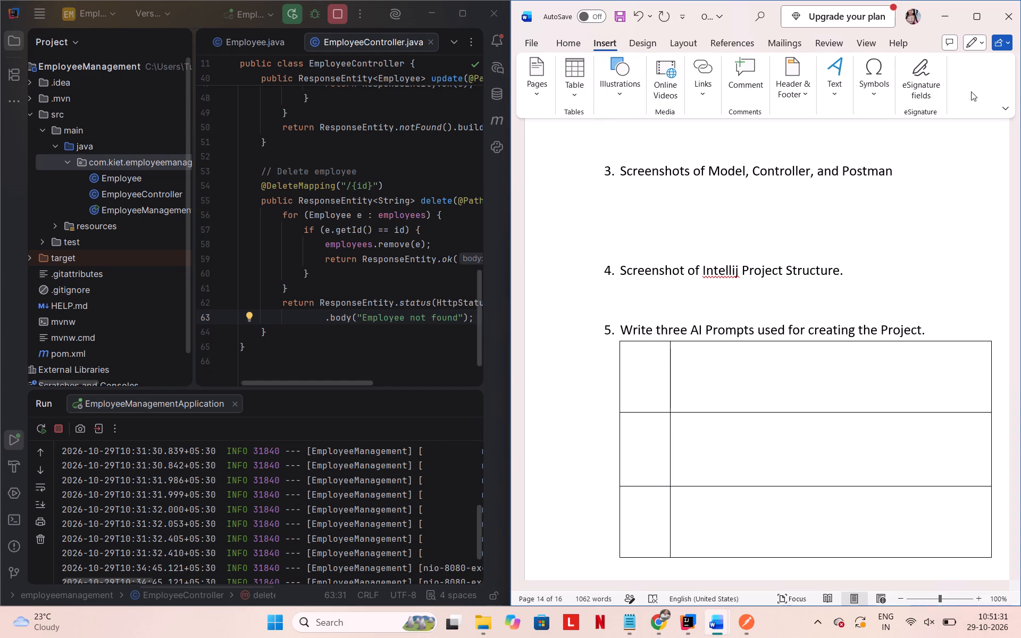
pyautogui.click(970, 13)
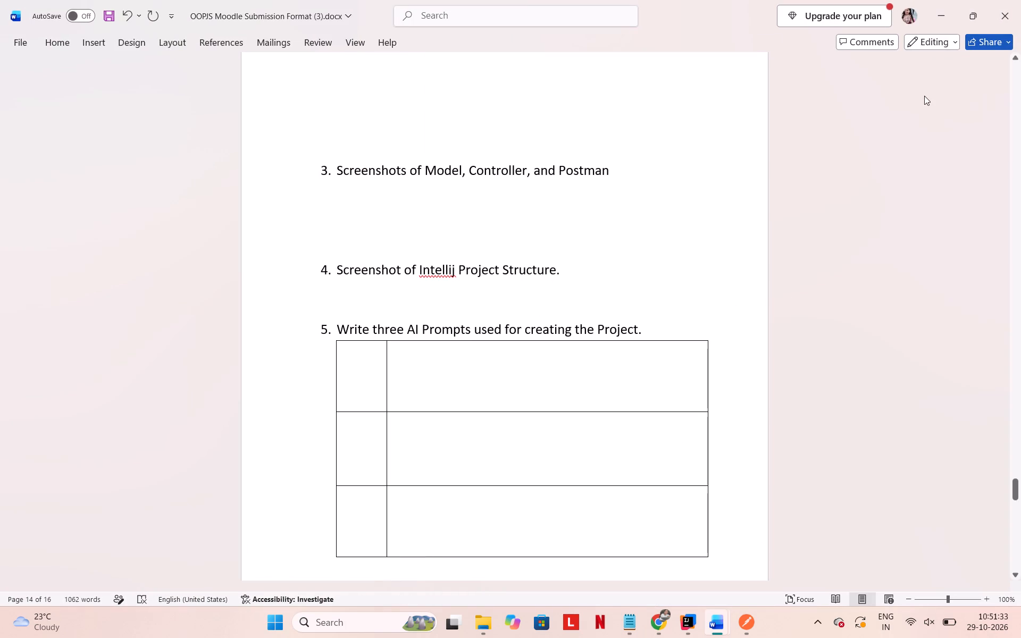
pyautogui.click(922, 46)
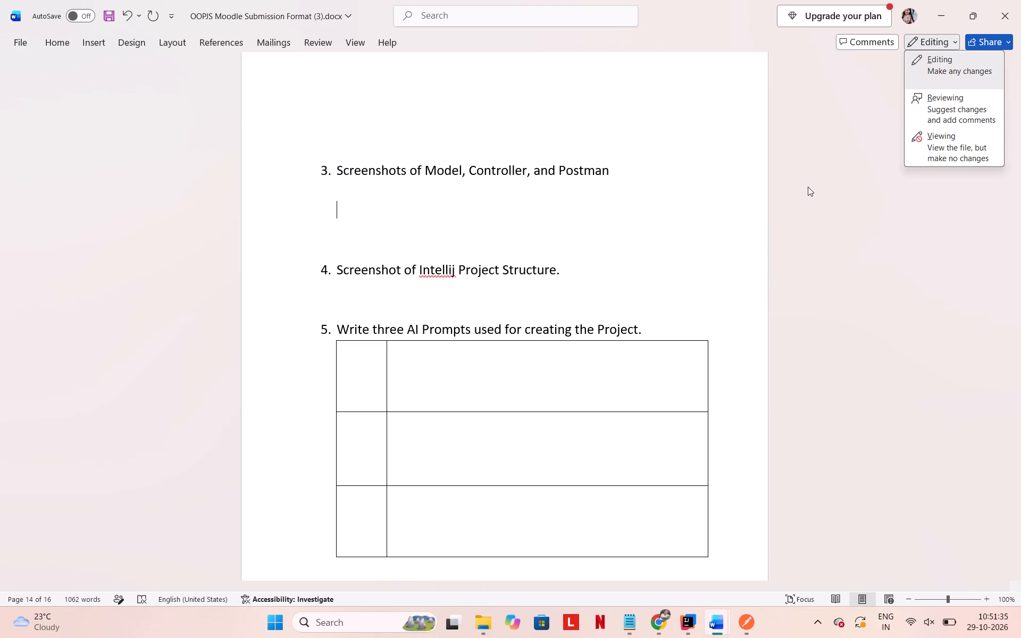
pyautogui.click(953, 75)
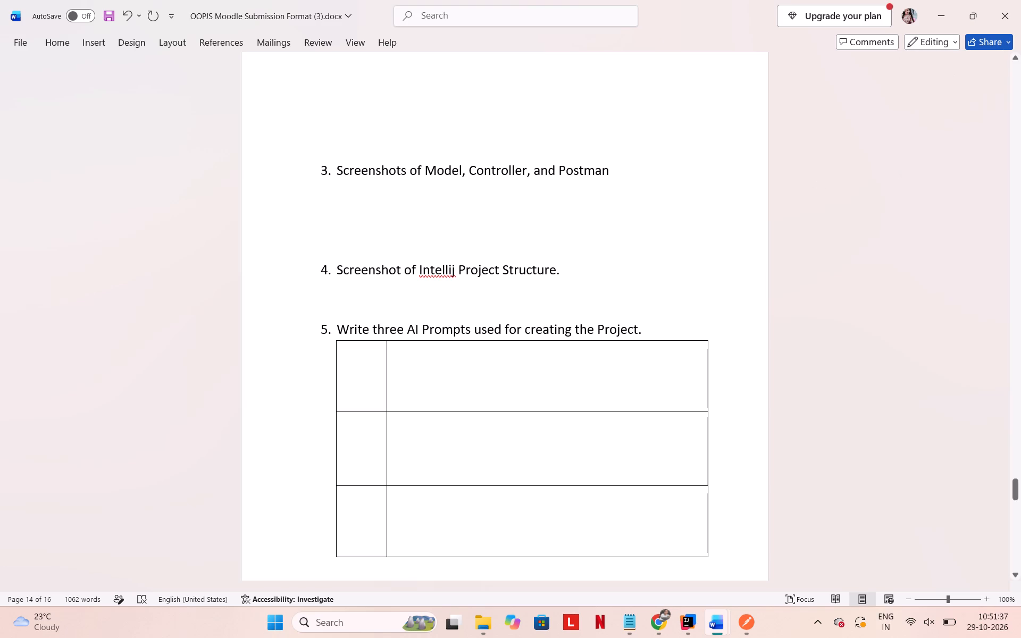
pyautogui.click(90, 47)
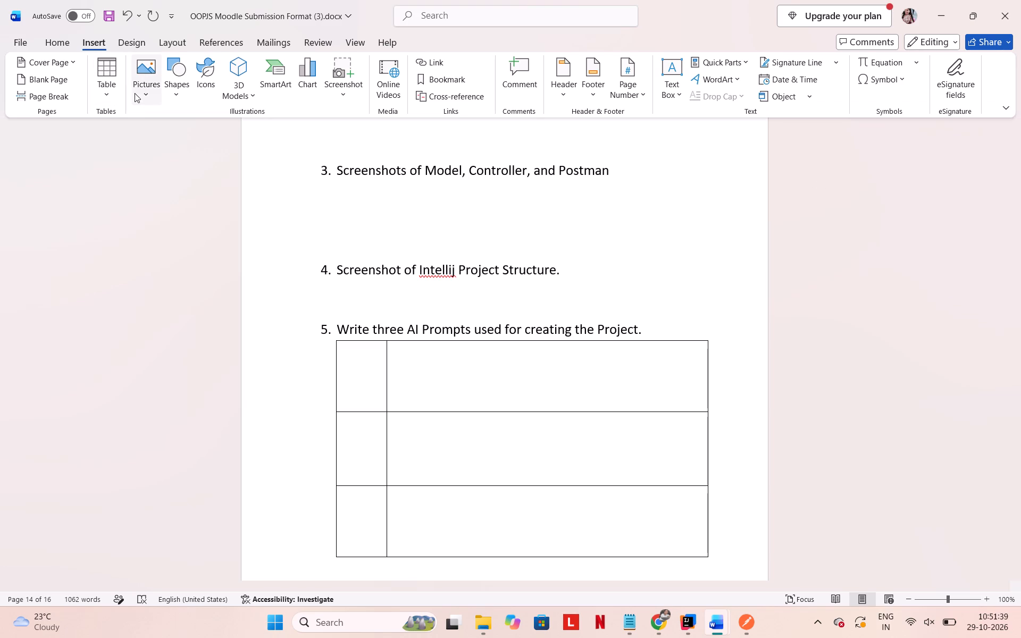
pyautogui.click(137, 93)
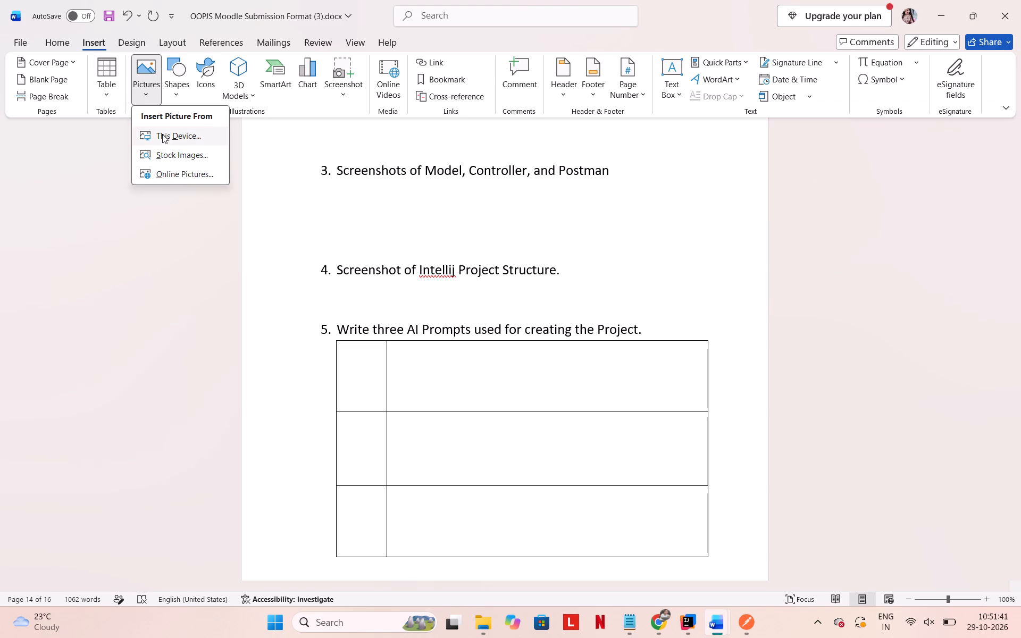
pyautogui.click(162, 134)
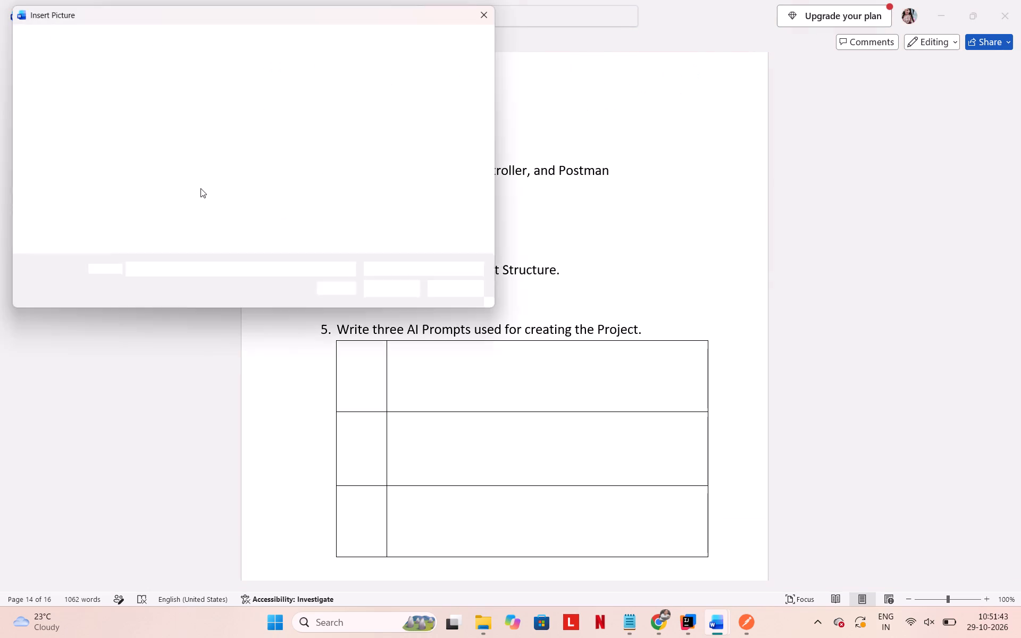
pyautogui.scroll(-7, 200, 188)
pyautogui.scroll(-20, 200, 188)
pyautogui.scroll(-20, 200, 188)
pyautogui.scroll(-20, 200, 188)
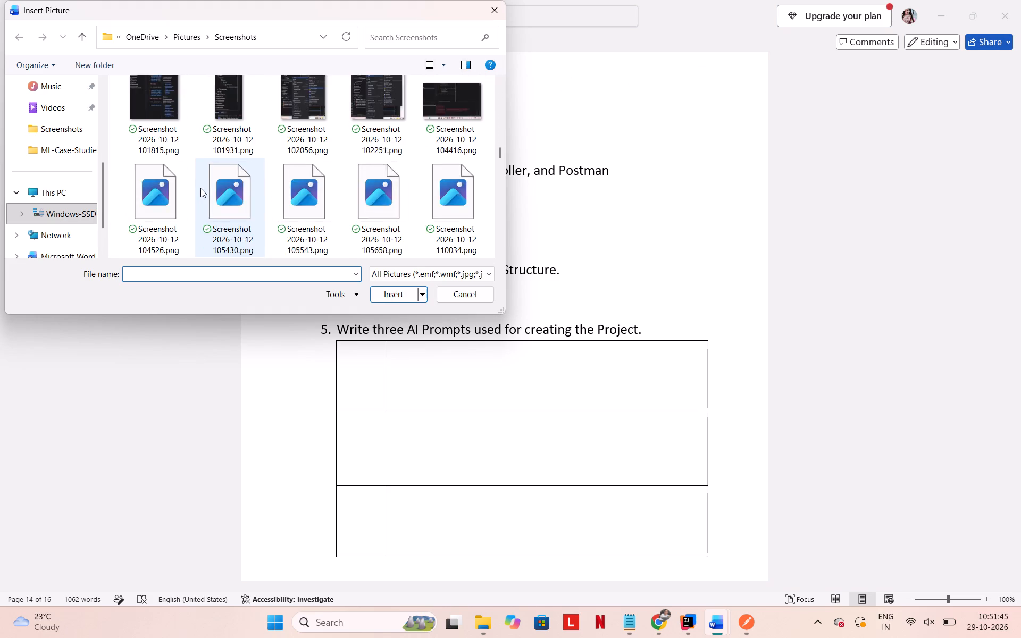
pyautogui.scroll(-15, 200, 188)
pyautogui.scroll(20, 200, 188)
pyautogui.scroll(13, 200, 188)
pyautogui.scroll(-20, 200, 188)
pyautogui.scroll(-20, 200, 188)
pyautogui.scroll(-20, 200, 188)
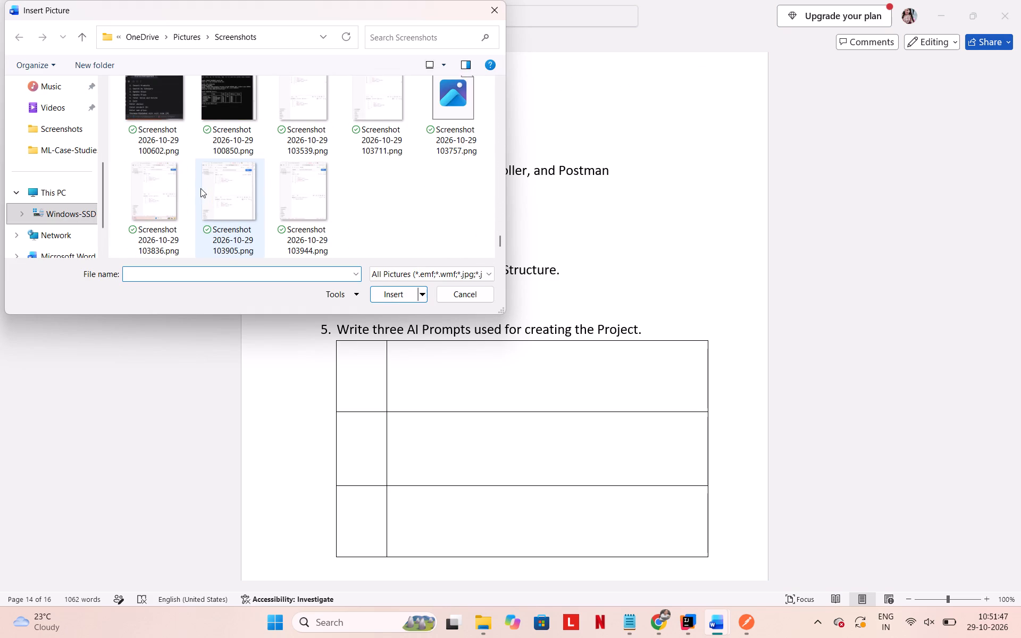
pyautogui.scroll(1, 200, 188)
pyautogui.scroll(-7, 280, 174)
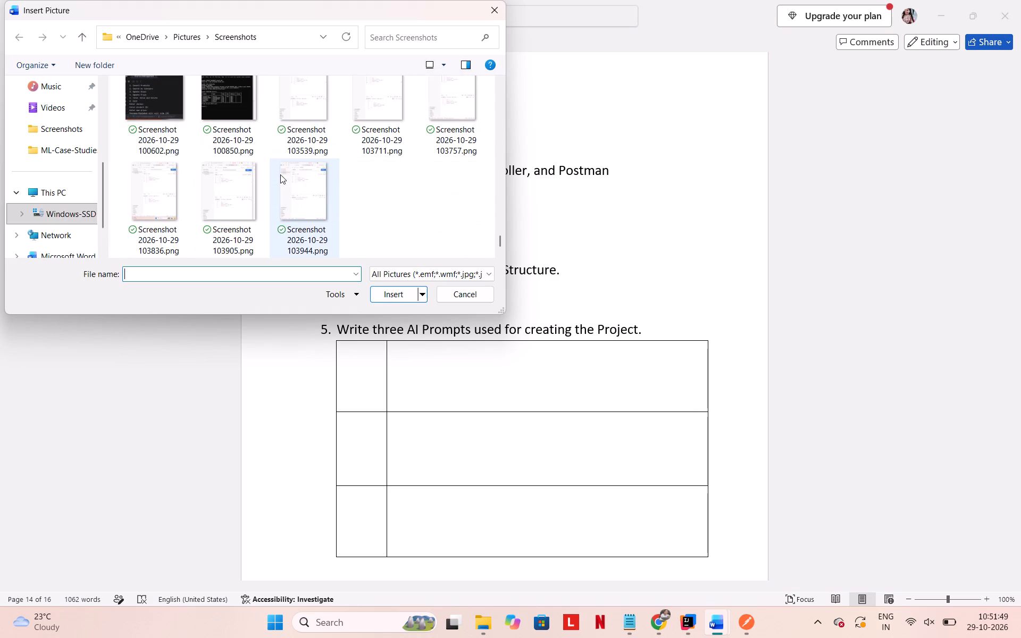
pyautogui.click(304, 102)
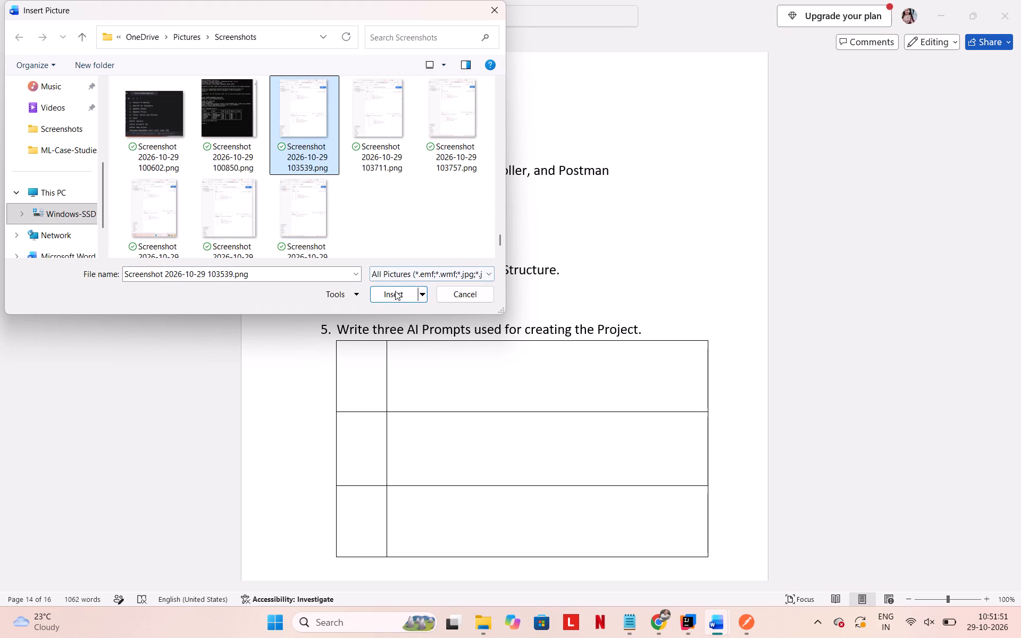
pyautogui.click(397, 293)
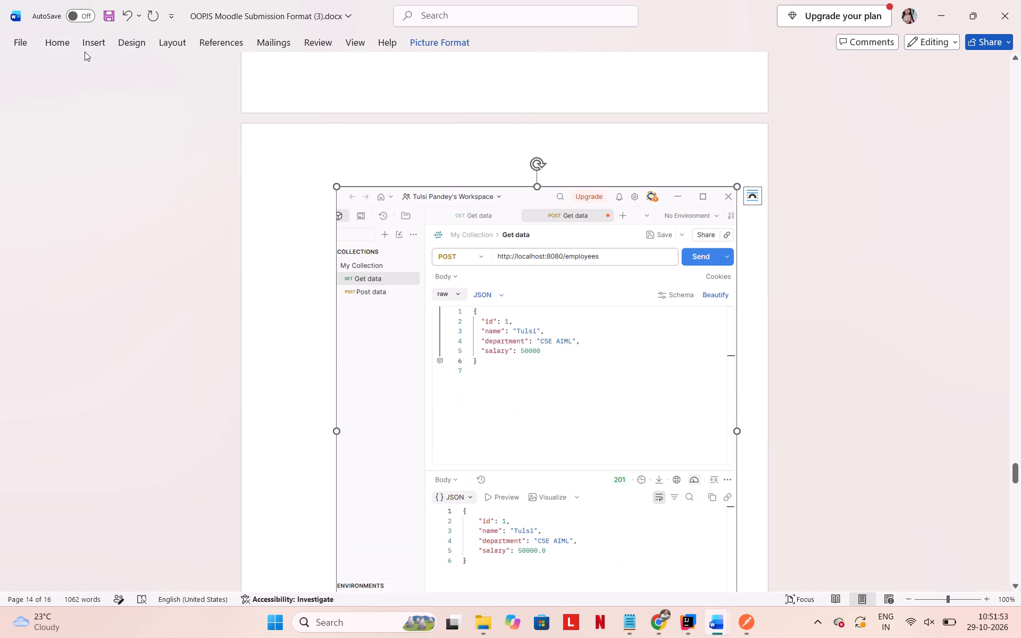
# Insert Screenshot 2026-10-29 103711.png from this device on a new line below the POST request screenshot.
pyautogui.scroll(-3, 450, 274)
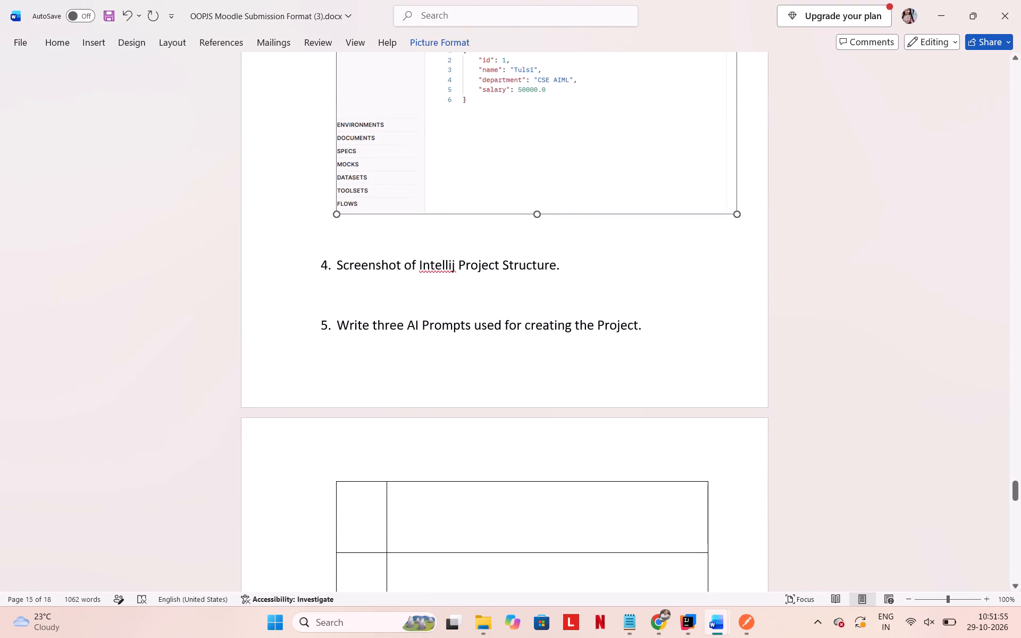
pyautogui.click(753, 209)
pyautogui.press('Return')
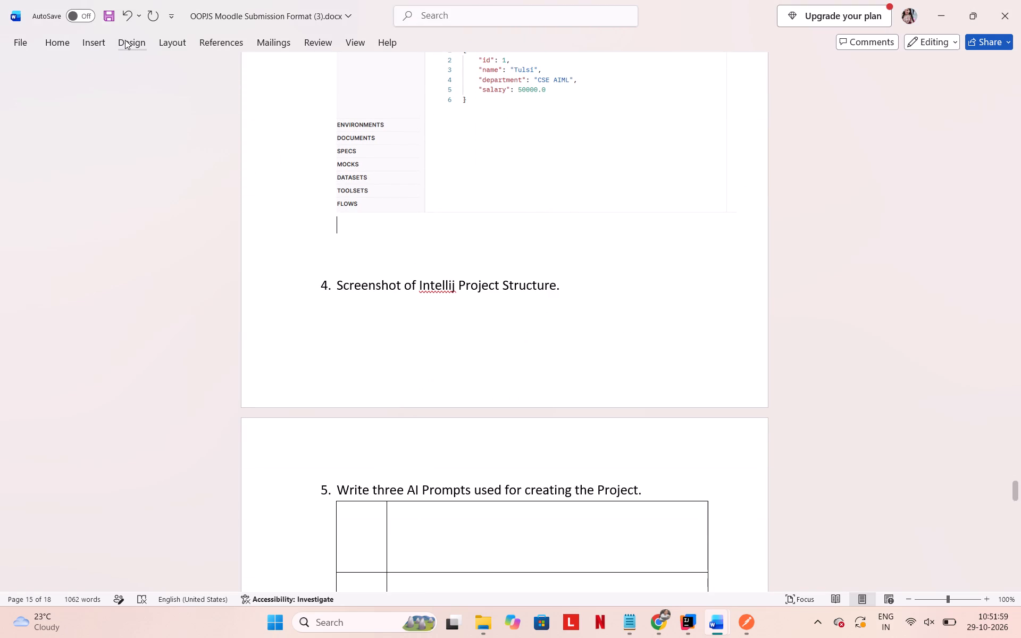
pyautogui.click(92, 43)
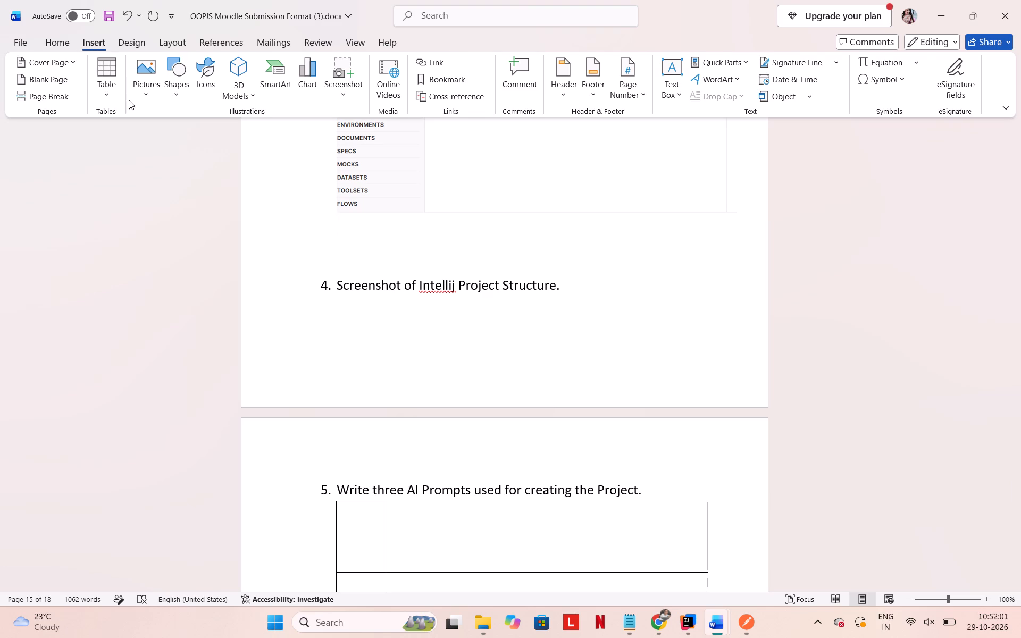
pyautogui.click(140, 90)
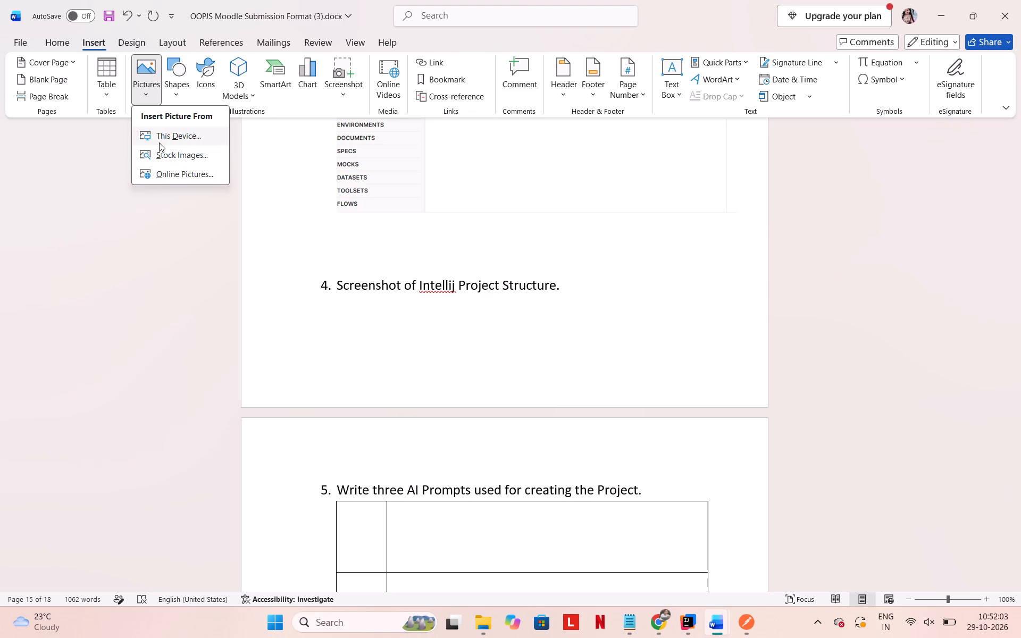
pyautogui.click(159, 142)
pyautogui.scroll(-20, 301, 199)
pyautogui.scroll(-20, 301, 199)
pyautogui.scroll(-20, 301, 199)
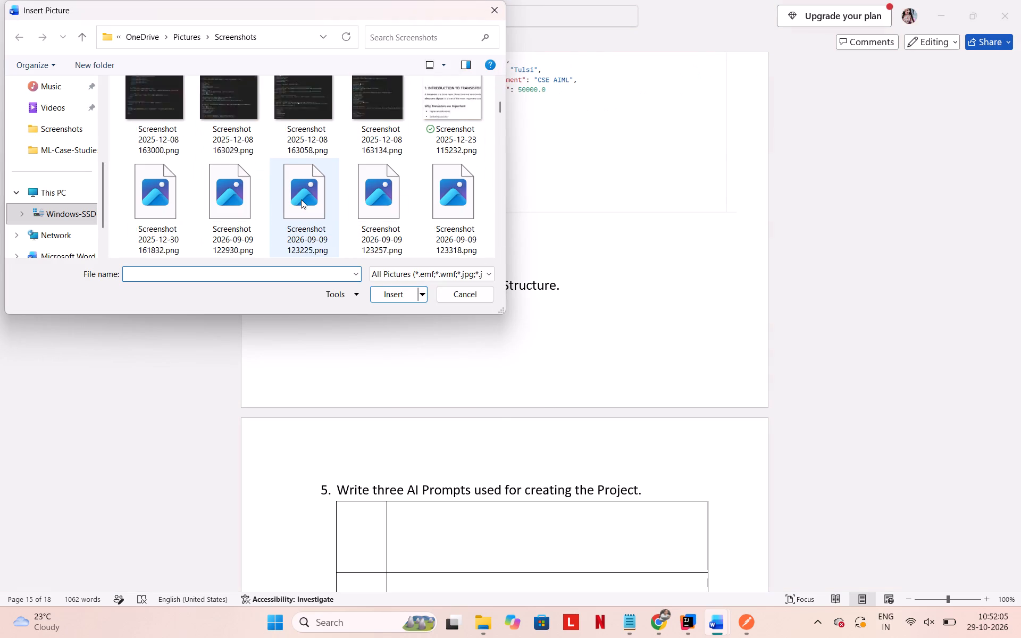
pyautogui.scroll(-20, 301, 199)
pyautogui.scroll(-20, 301, 199)
pyautogui.scroll(-20, 301, 199)
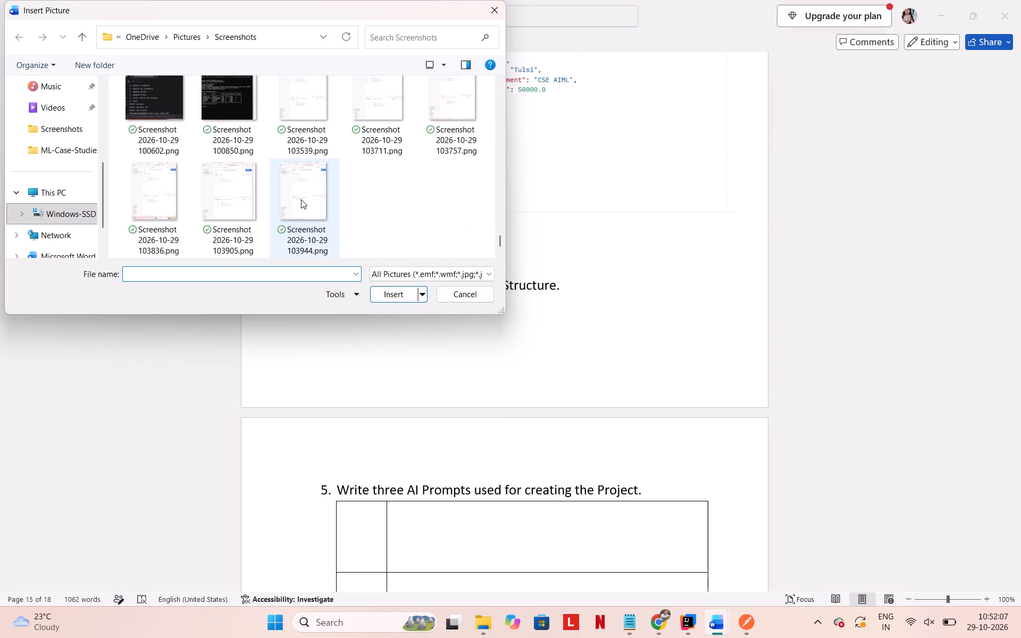
pyautogui.click(388, 99)
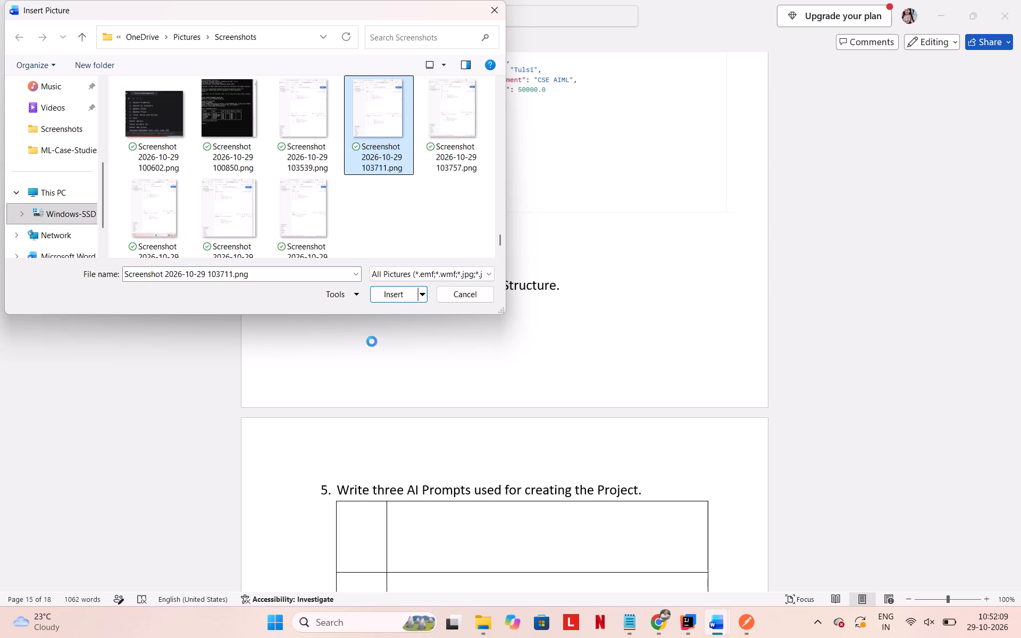
pyautogui.click(387, 293)
# Insert Screenshot 2026-10-29 103757.png from this device on a new line below the GET all employees screenshot.
pyautogui.scroll(-2, 480, 365)
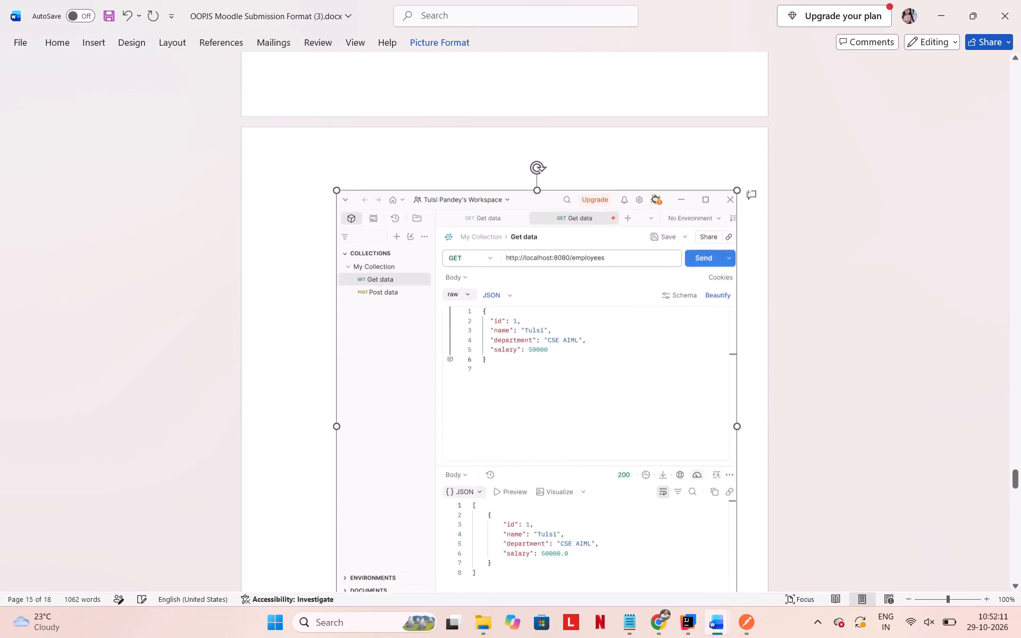
pyautogui.scroll(-3, 480, 365)
pyautogui.click(745, 324)
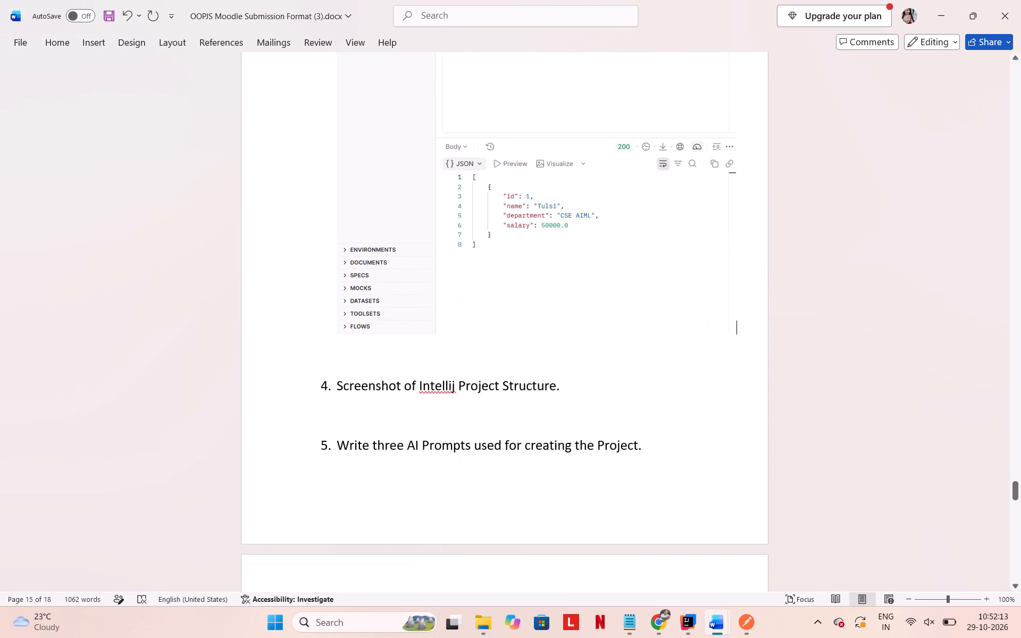
pyautogui.press('Return')
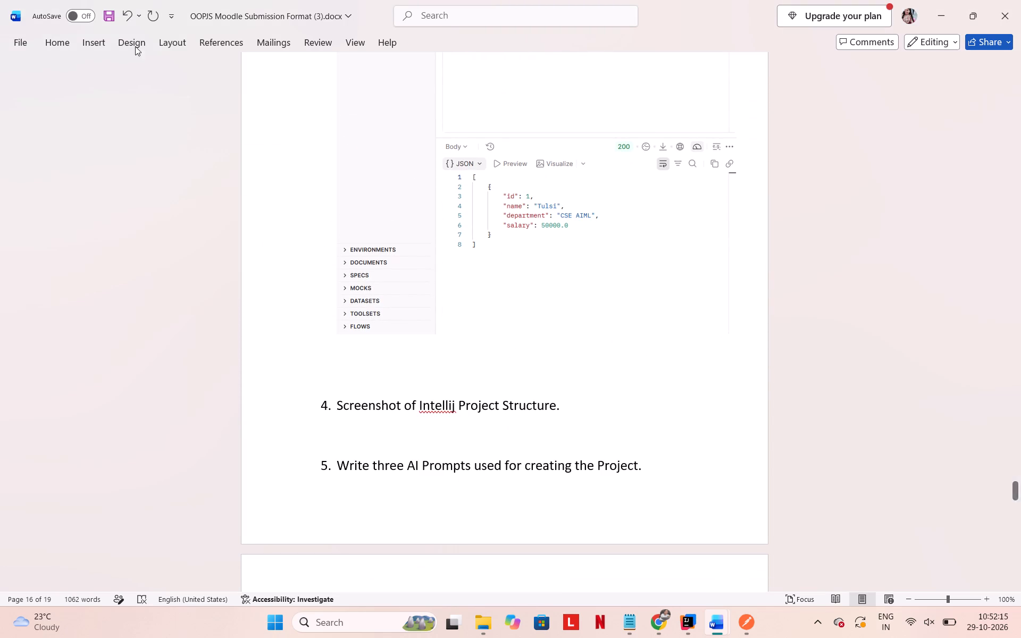
pyautogui.click(94, 39)
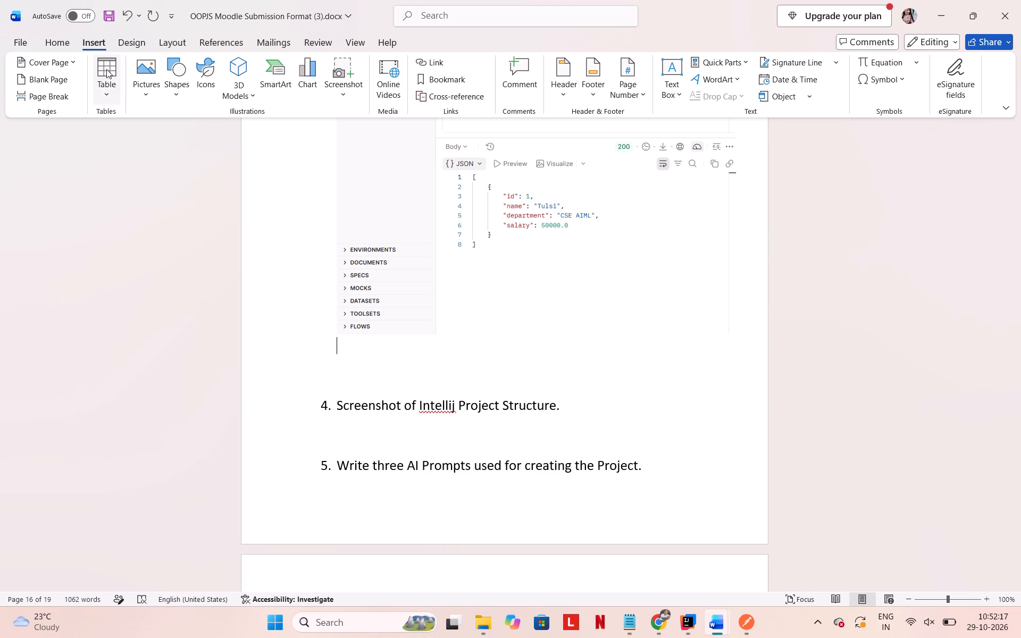
pyautogui.click(110, 91)
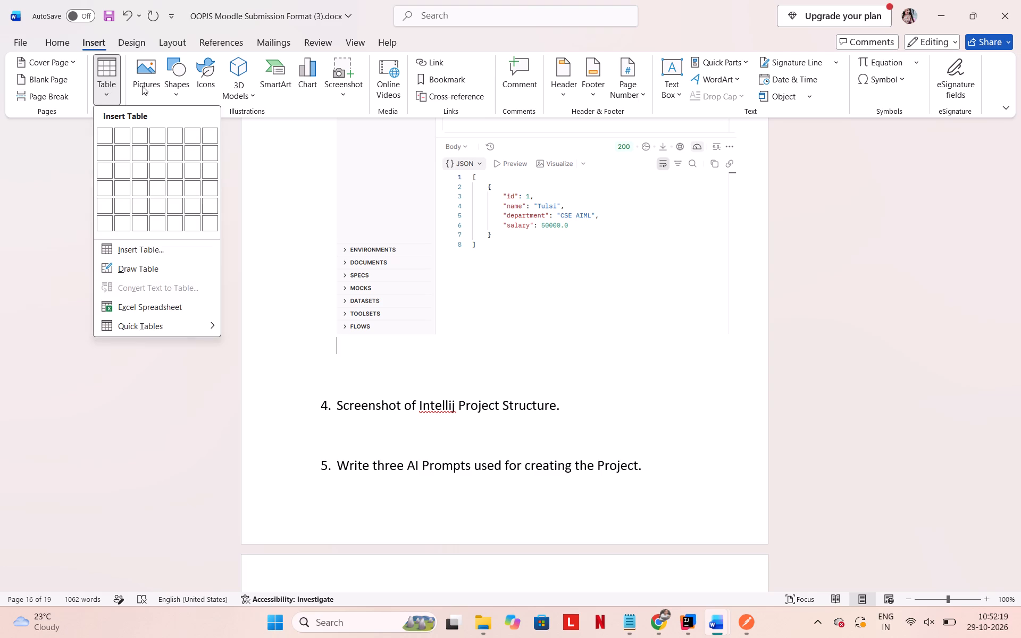
pyautogui.click(145, 87)
pyautogui.click(164, 139)
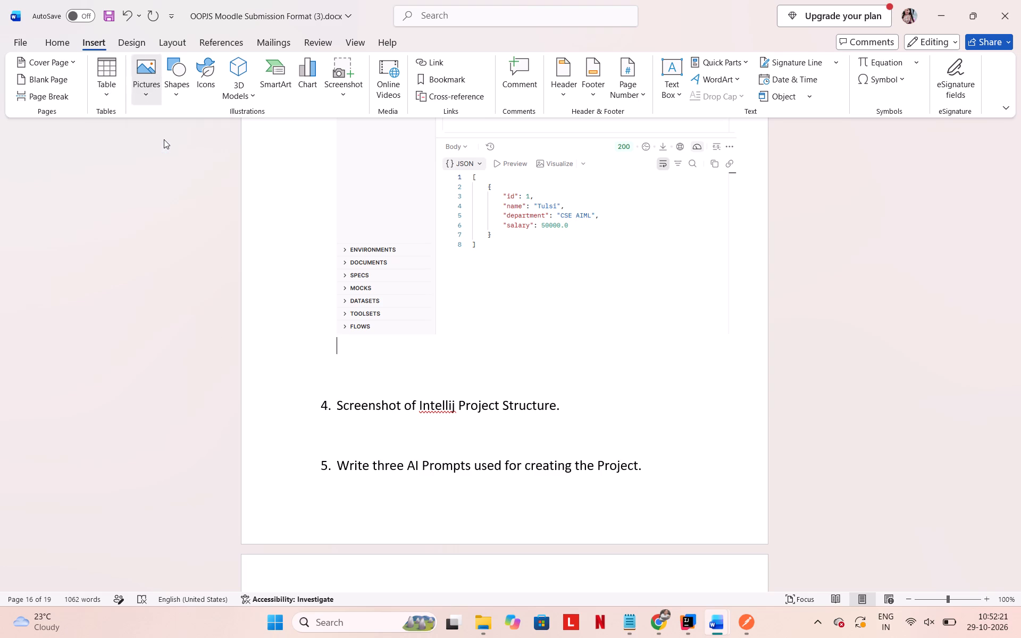
pyautogui.scroll(-20, 270, 175)
pyautogui.scroll(-20, 270, 175)
pyautogui.scroll(-20, 270, 175)
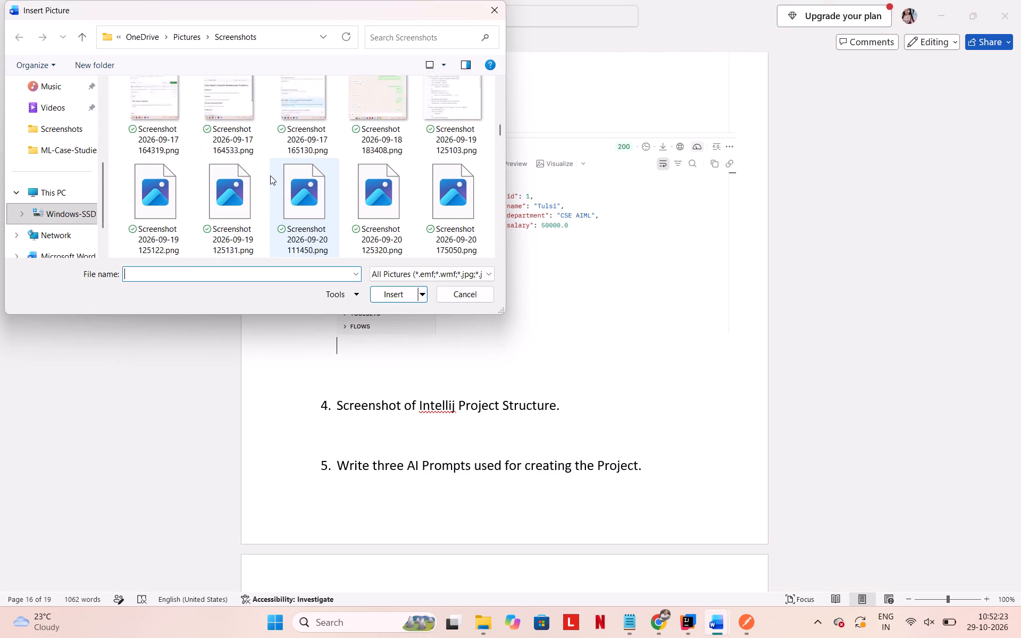
pyautogui.scroll(-20, 270, 175)
pyautogui.scroll(-20, 270, 175)
pyautogui.scroll(-20, 270, 175)
pyautogui.scroll(-12, 270, 175)
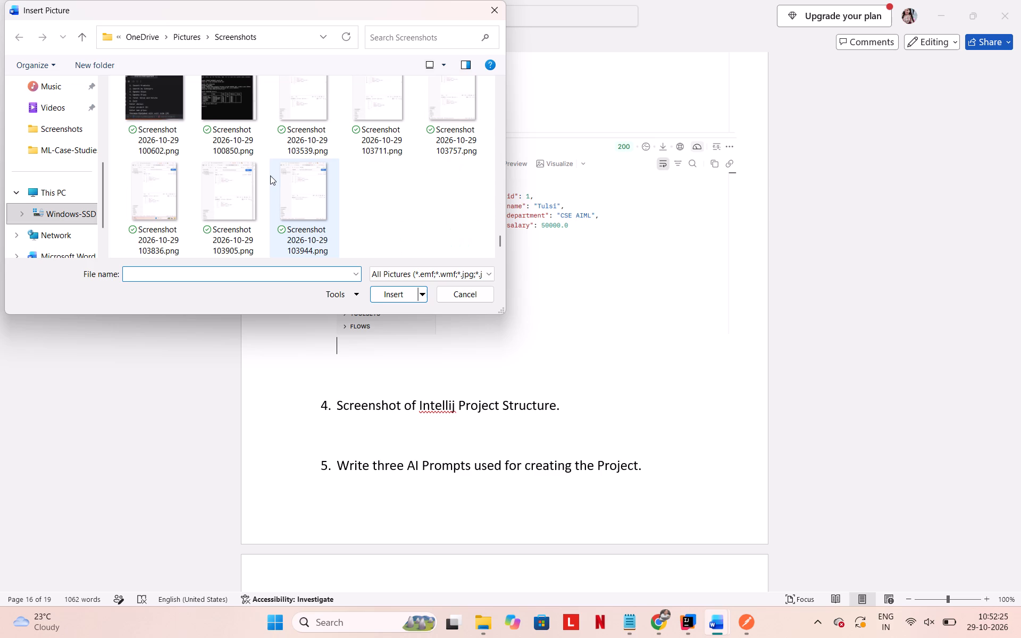
pyautogui.click(424, 113)
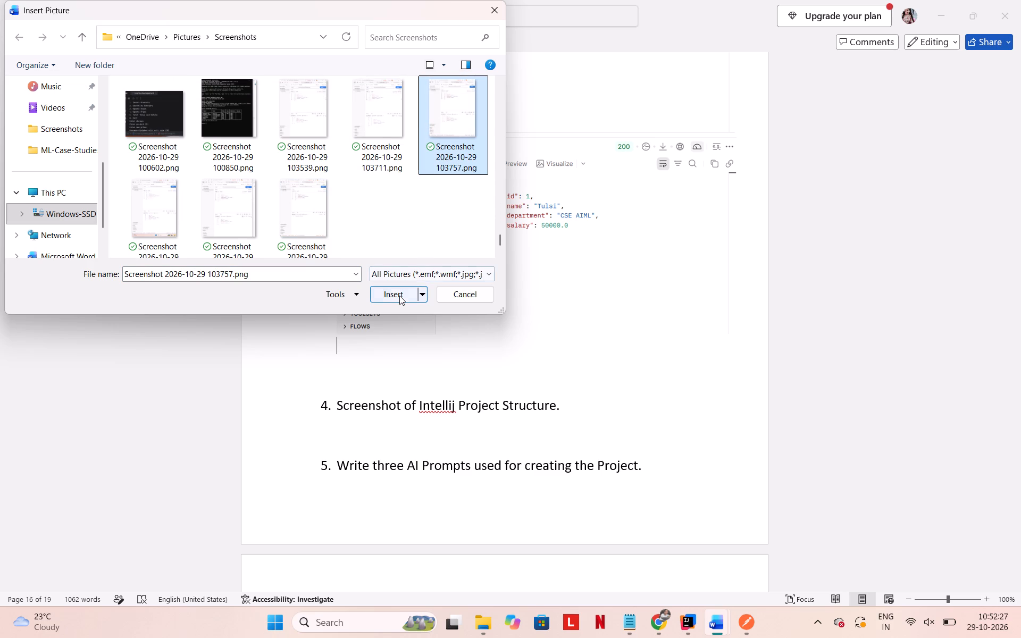
pyautogui.click(399, 295)
# Insert Screenshot 2026-10-29 103836.png from this device on a new line below the 103757 screenshot, above item 4.
pyautogui.scroll(-4, 558, 381)
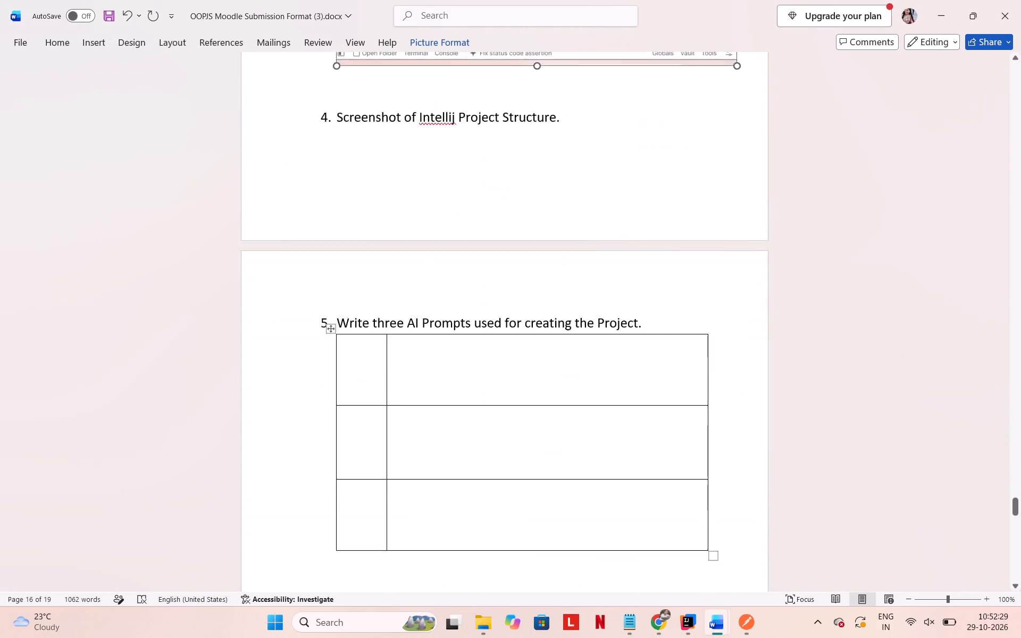
pyautogui.scroll(2, 632, 209)
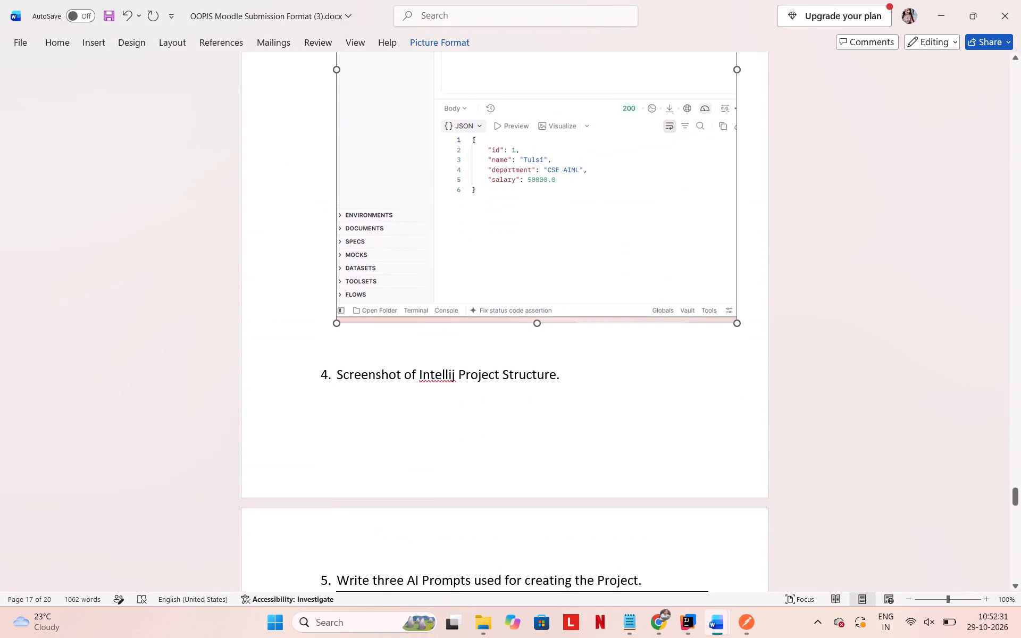
pyautogui.click(742, 303)
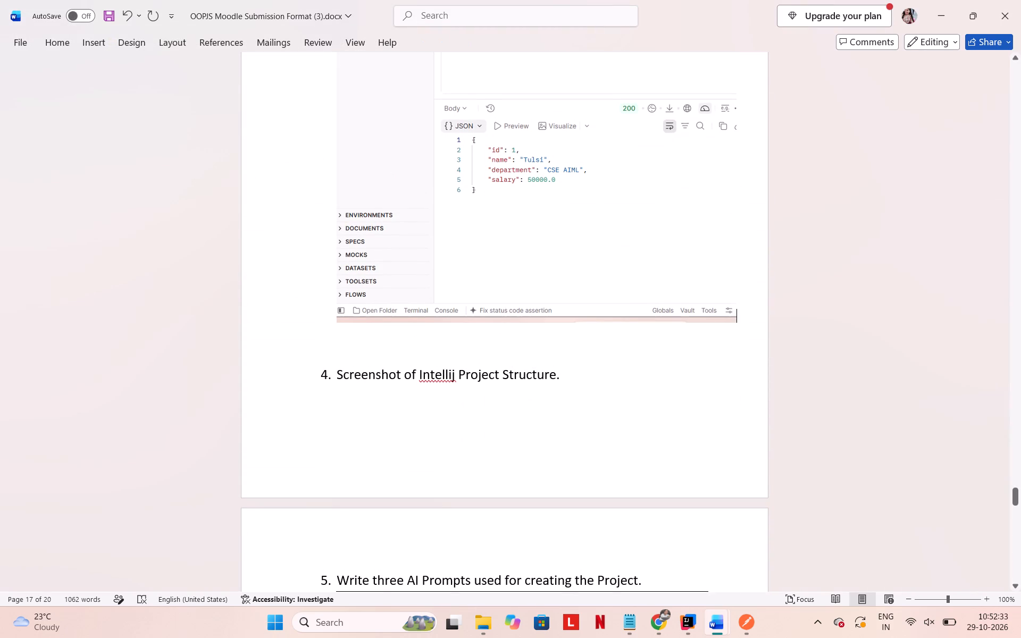
pyautogui.press('Return')
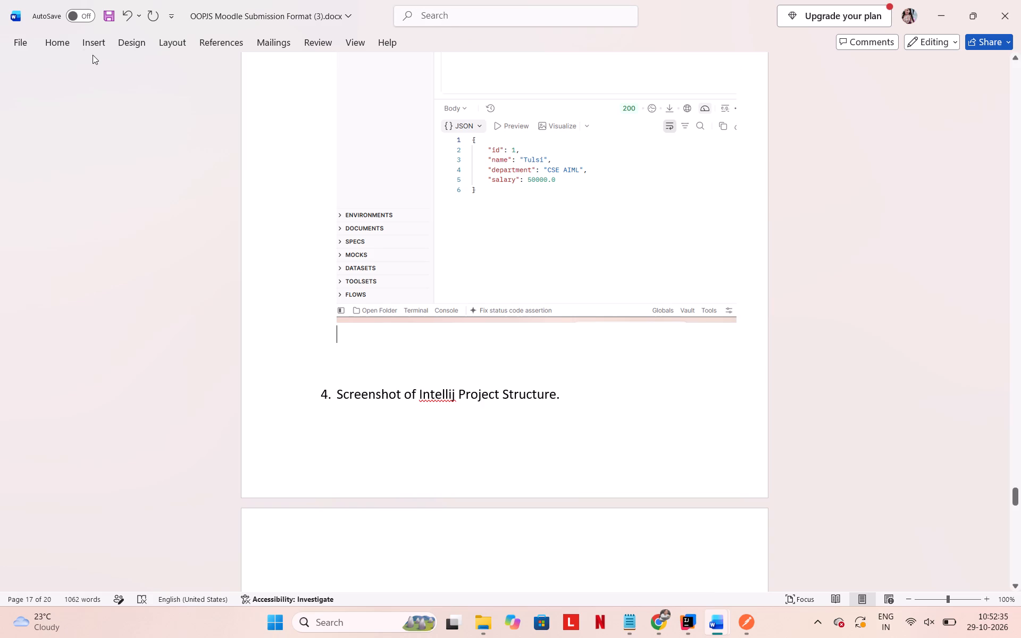
pyautogui.click(90, 47)
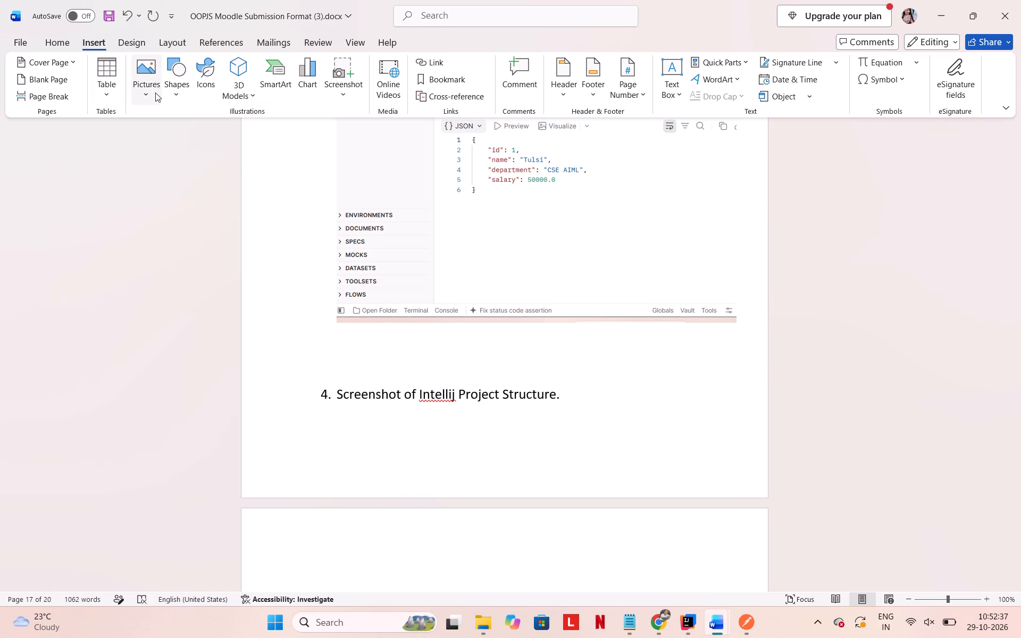
pyautogui.click(150, 94)
pyautogui.click(170, 139)
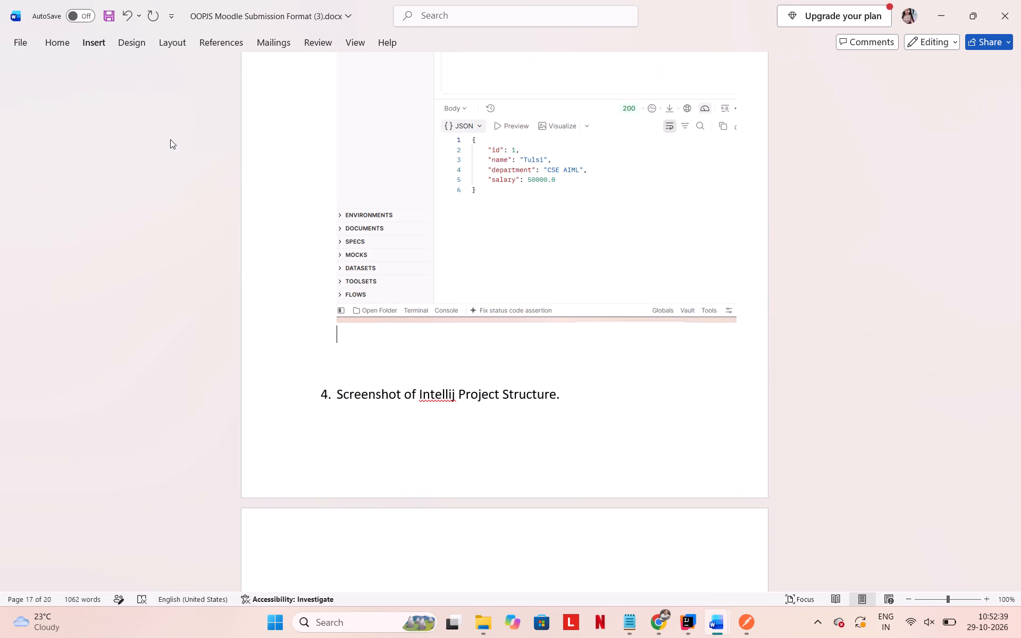
pyautogui.scroll(-20, 170, 139)
pyautogui.scroll(-20, 170, 139)
pyautogui.scroll(-20, 170, 139)
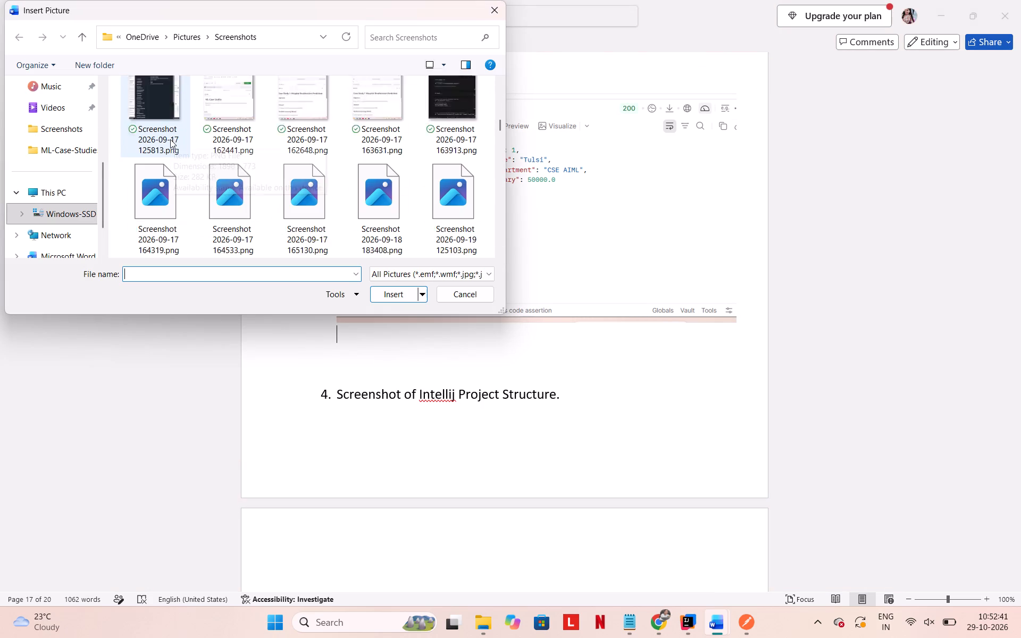
pyautogui.scroll(-20, 170, 139)
pyautogui.scroll(-20, 170, 139)
pyautogui.scroll(-19, 170, 139)
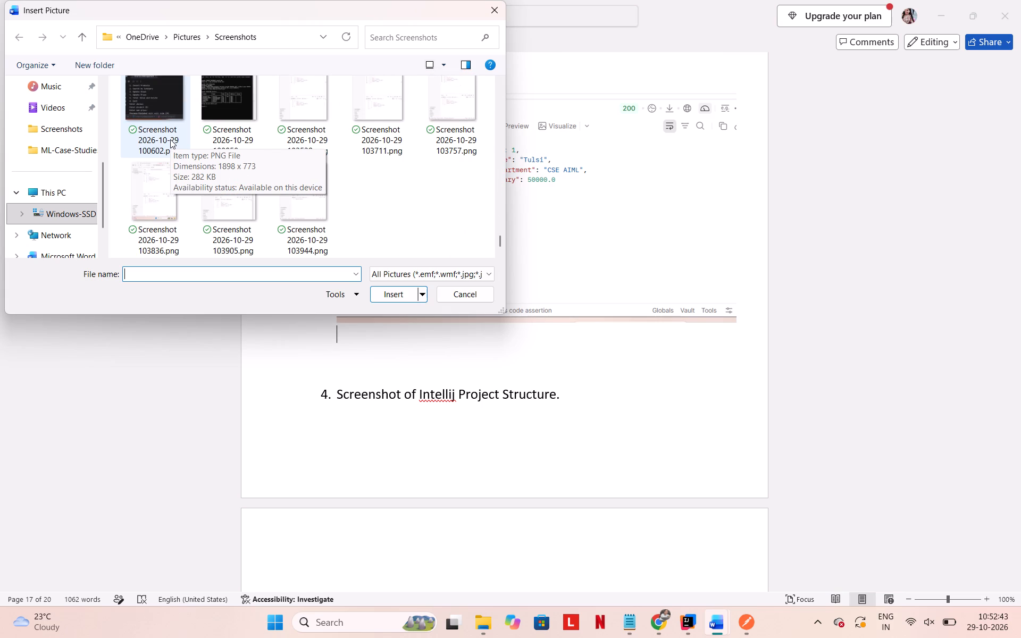
pyautogui.click(159, 203)
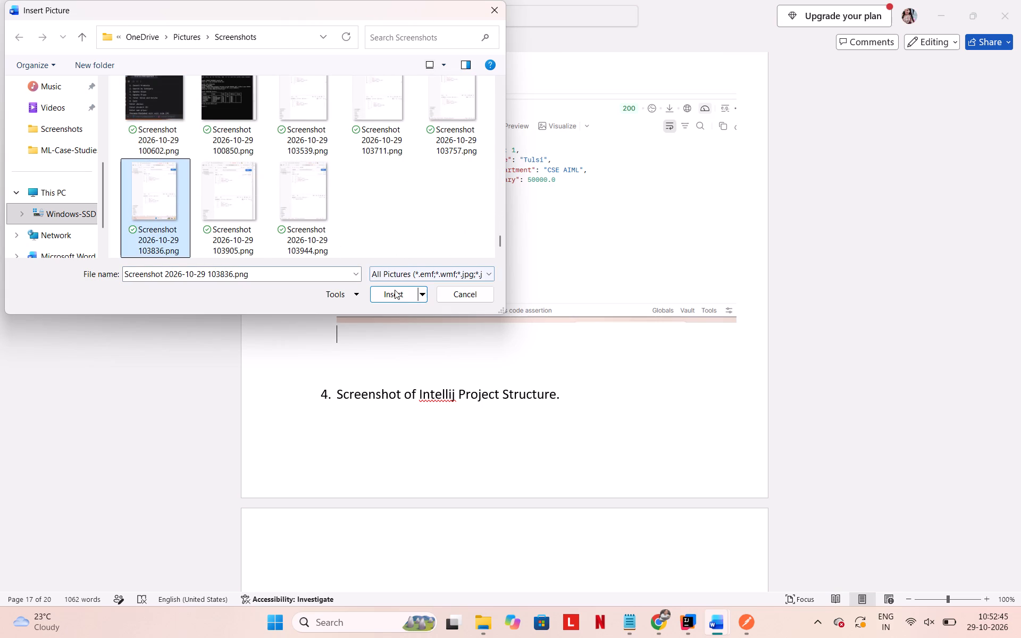
pyautogui.click(395, 291)
# Insert Screenshot 2026-10-29 103905.png from this device on a new line below the PUT request screenshot, above item 4.
pyautogui.scroll(-2, 610, 407)
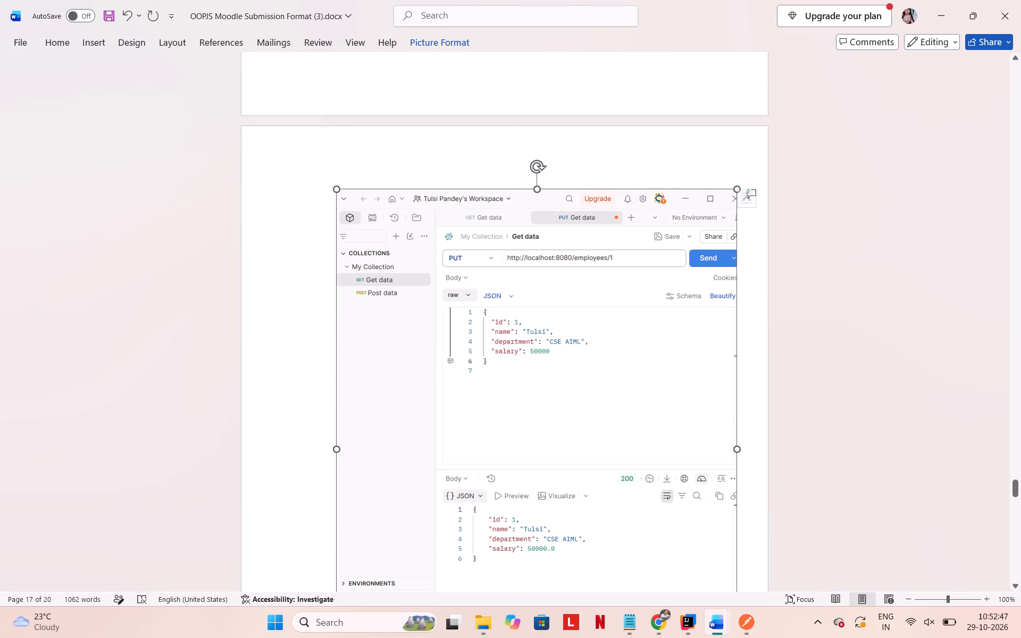
pyautogui.scroll(-4, 610, 407)
pyautogui.scroll(2, 610, 407)
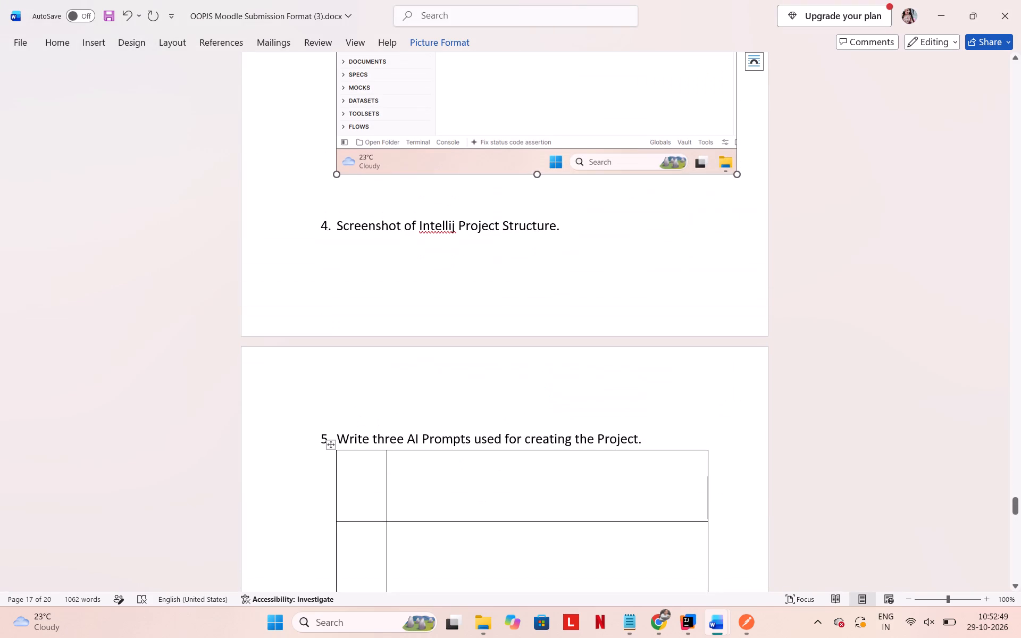
pyautogui.click(747, 167)
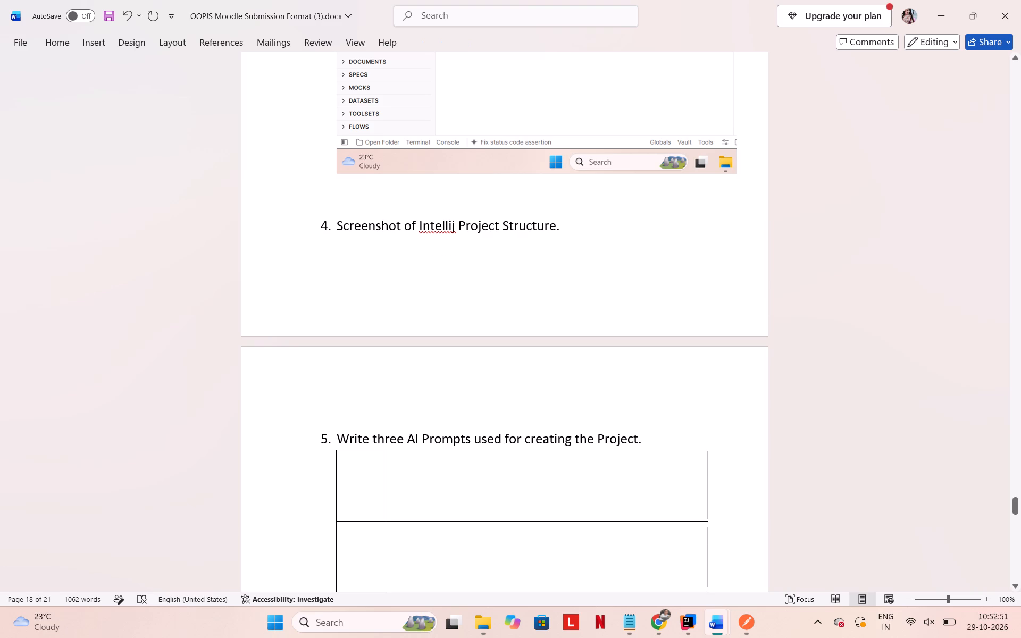
pyautogui.press('Return')
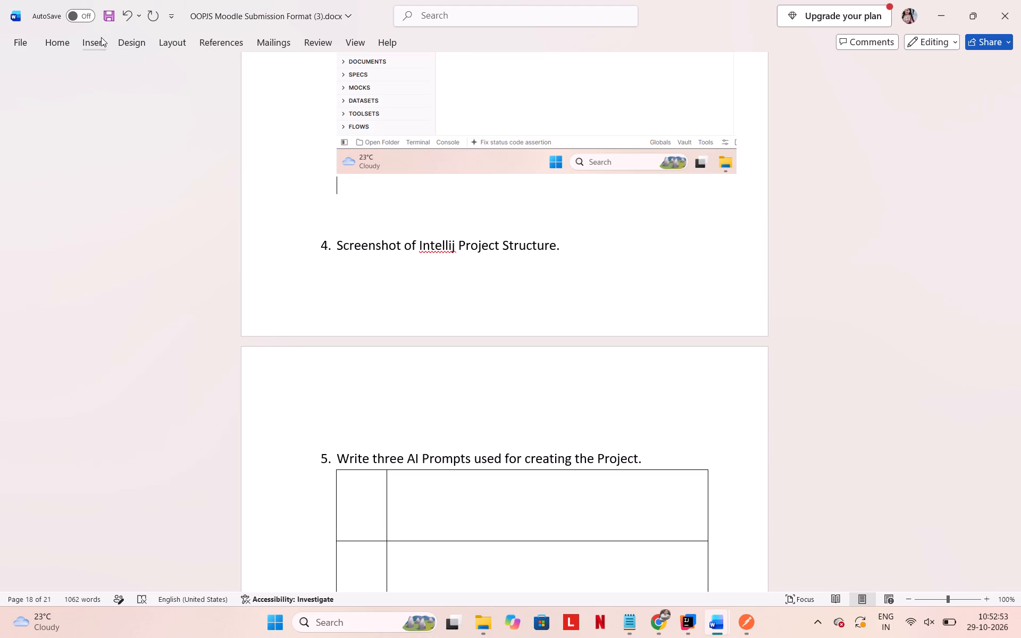
pyautogui.click(99, 37)
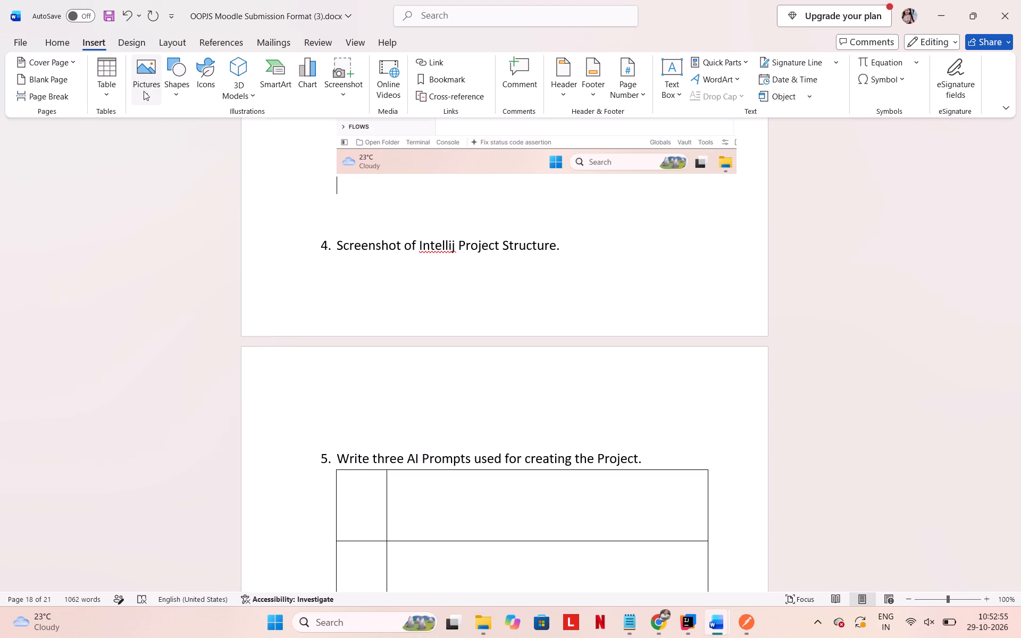
pyautogui.click(144, 91)
pyautogui.click(156, 137)
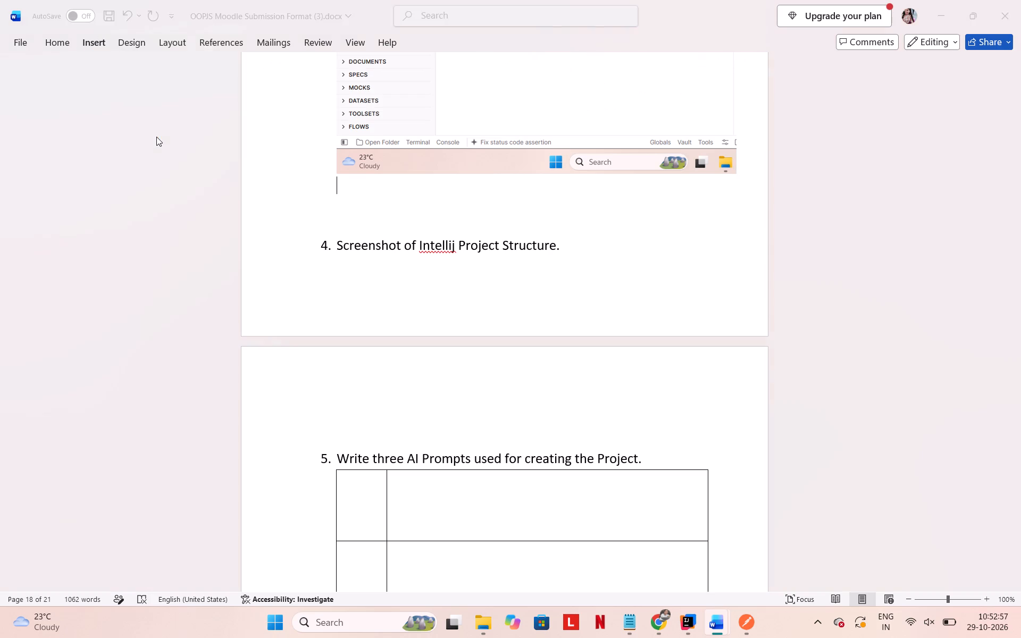
pyautogui.scroll(-20, 202, 174)
pyautogui.scroll(-20, 202, 174)
pyautogui.scroll(-20, 202, 174)
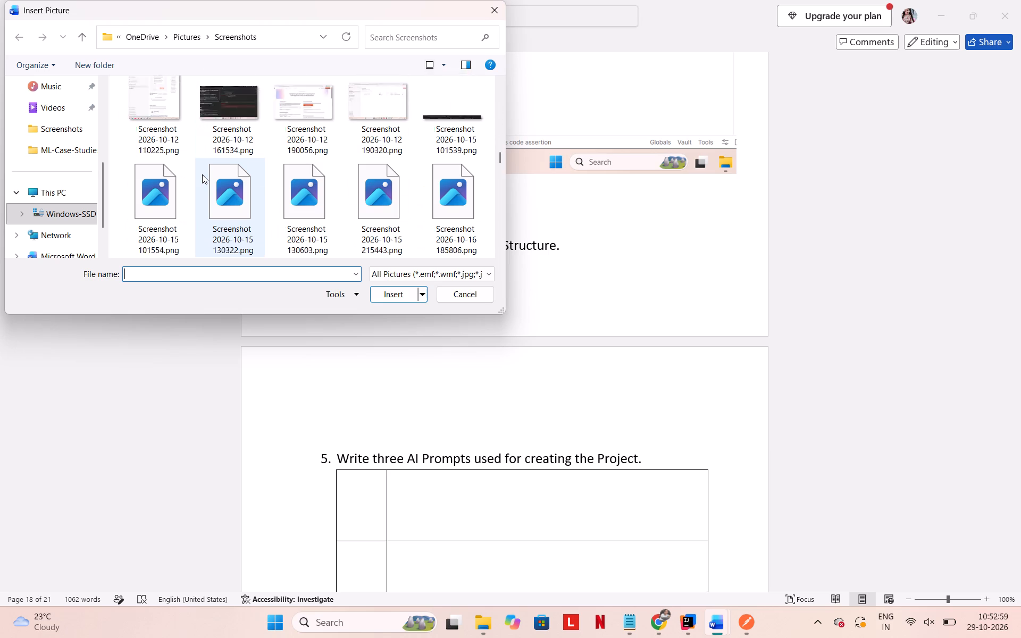
pyautogui.scroll(-20, 202, 174)
pyautogui.scroll(-18, 202, 174)
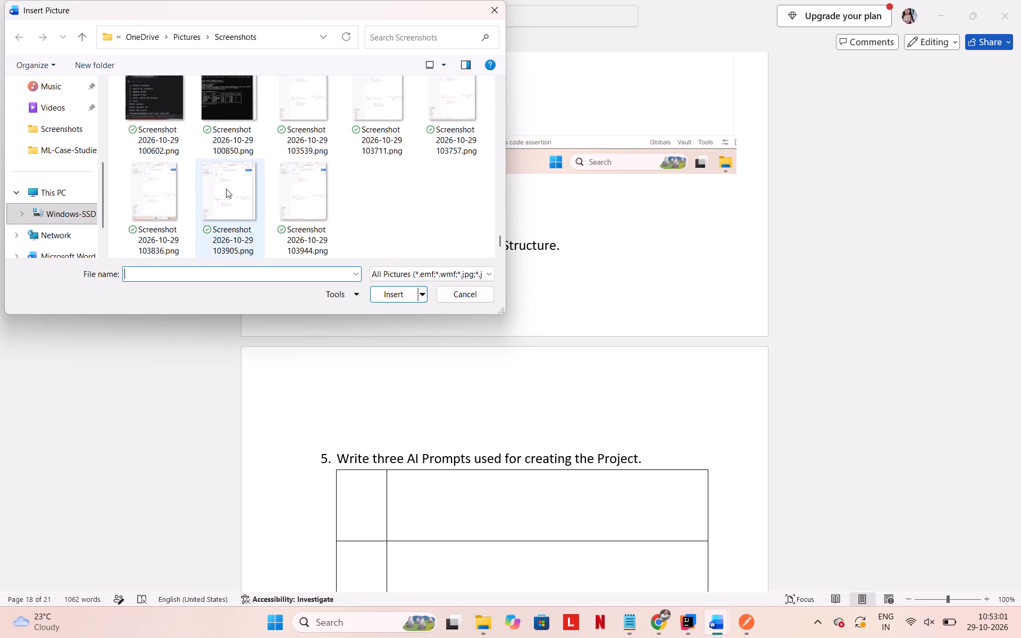
pyautogui.click(226, 189)
pyautogui.click(392, 294)
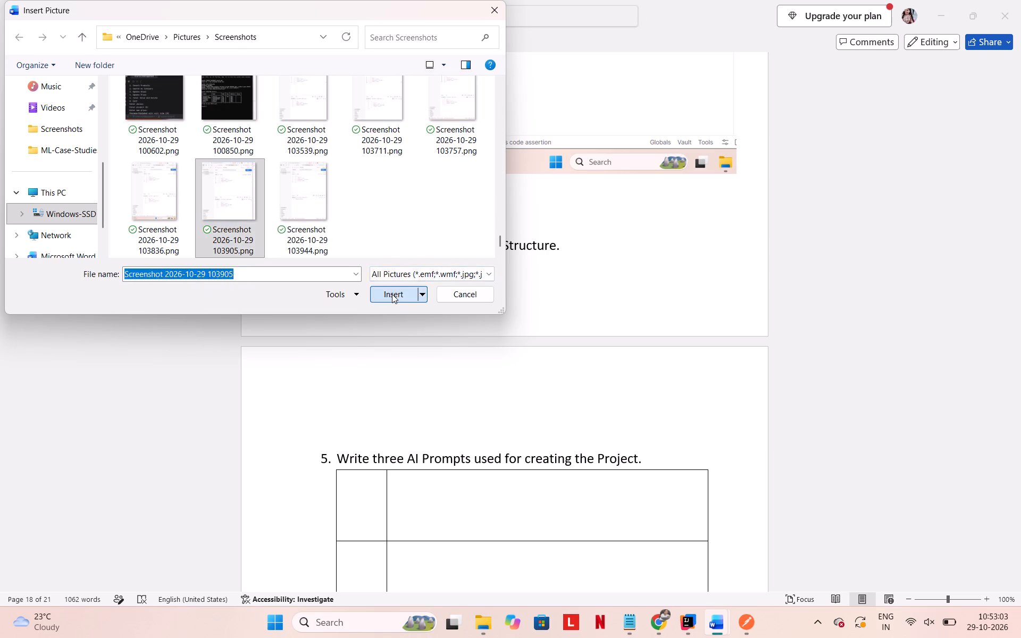
pyautogui.scroll(-4, 599, 398)
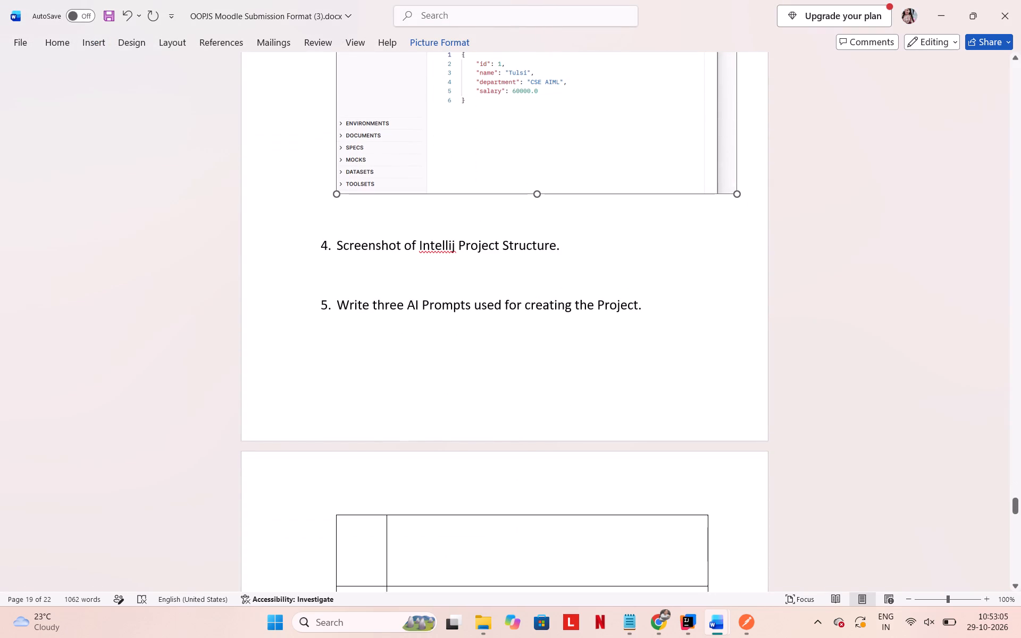
# Insert Screenshot 2026-10-29 103944.png from this device on a new line below the 103905 screenshot, above item 4.
pyautogui.click(750, 170)
pyautogui.press('Return')
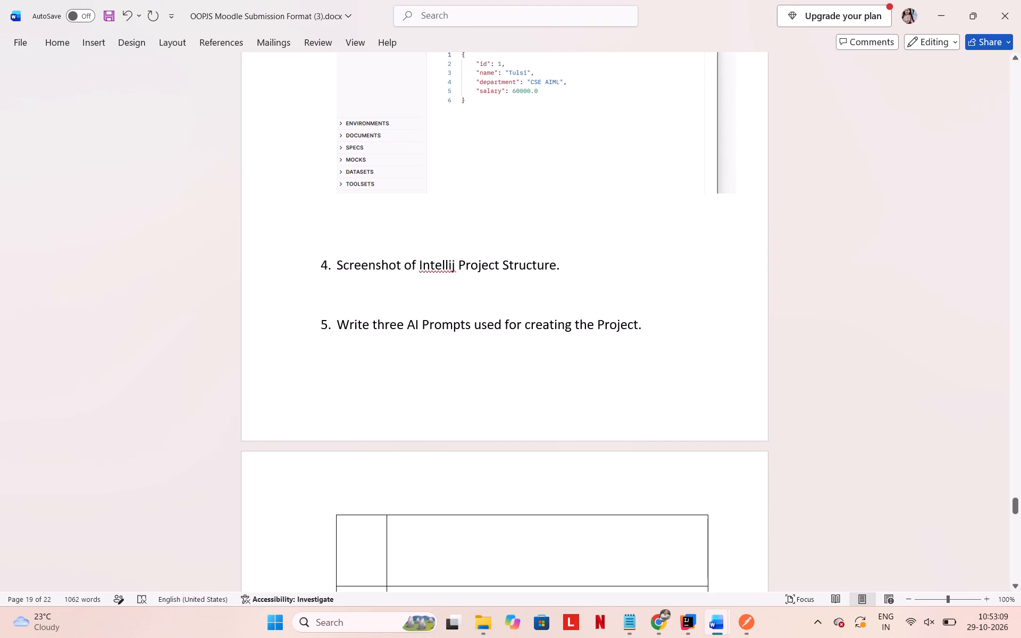
pyautogui.click(95, 41)
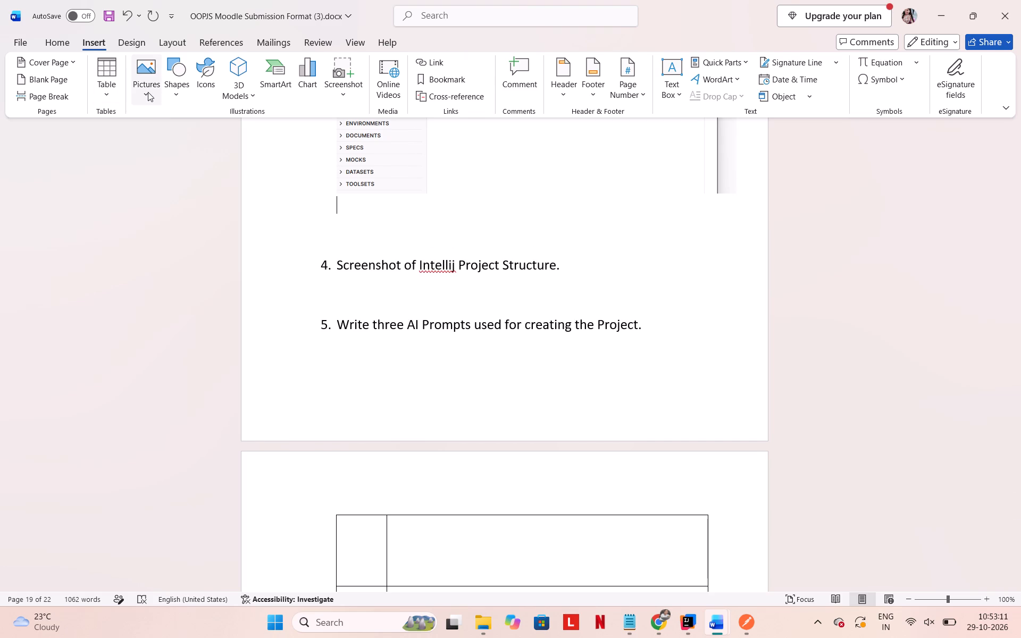
pyautogui.click(148, 92)
pyautogui.click(161, 138)
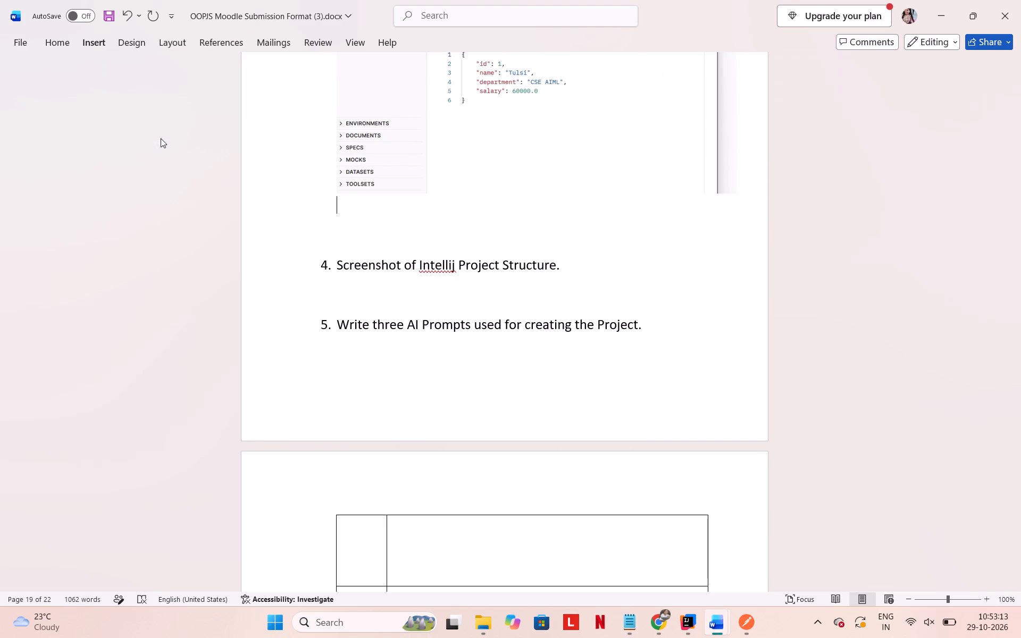
pyautogui.scroll(-20, 161, 138)
pyautogui.scroll(-20, 161, 138)
pyautogui.scroll(-20, 161, 138)
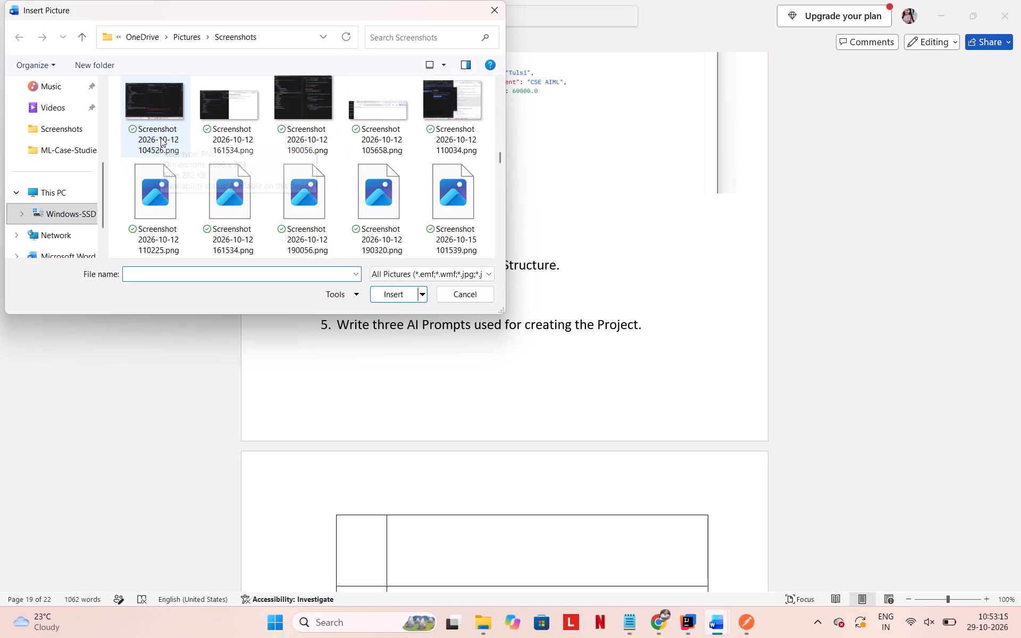
pyautogui.scroll(-20, 161, 138)
pyautogui.scroll(-20, 161, 138)
pyautogui.scroll(-20, 161, 138)
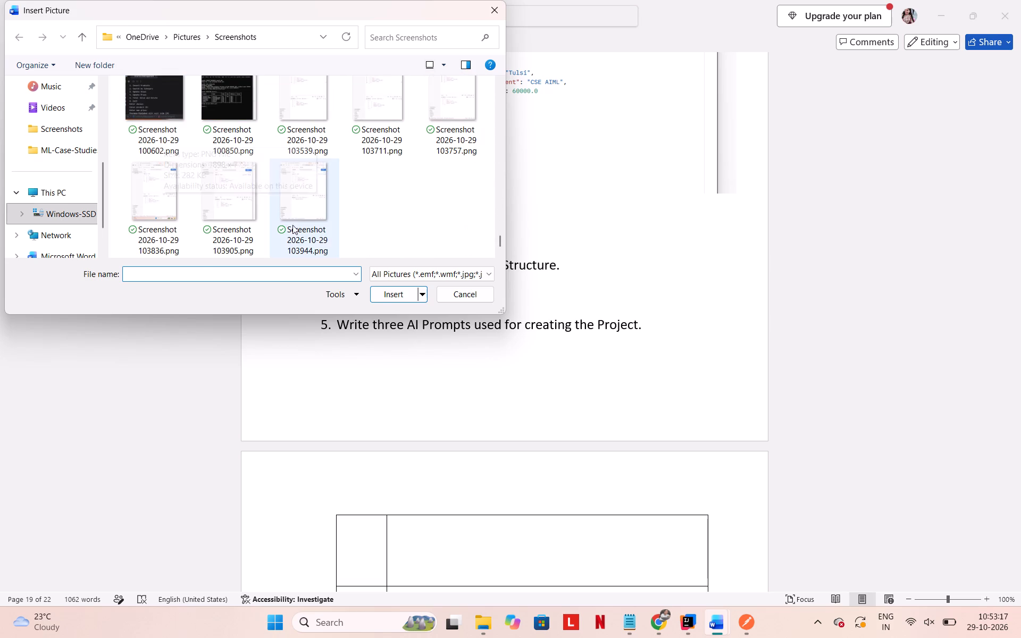
pyautogui.click(299, 203)
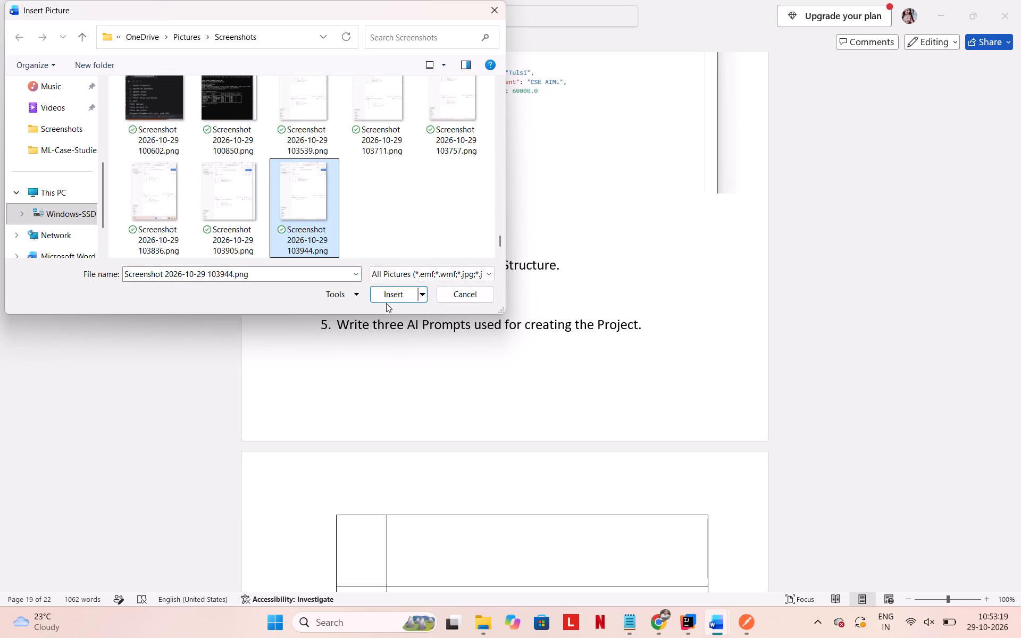
pyautogui.click(386, 303)
pyautogui.click(387, 300)
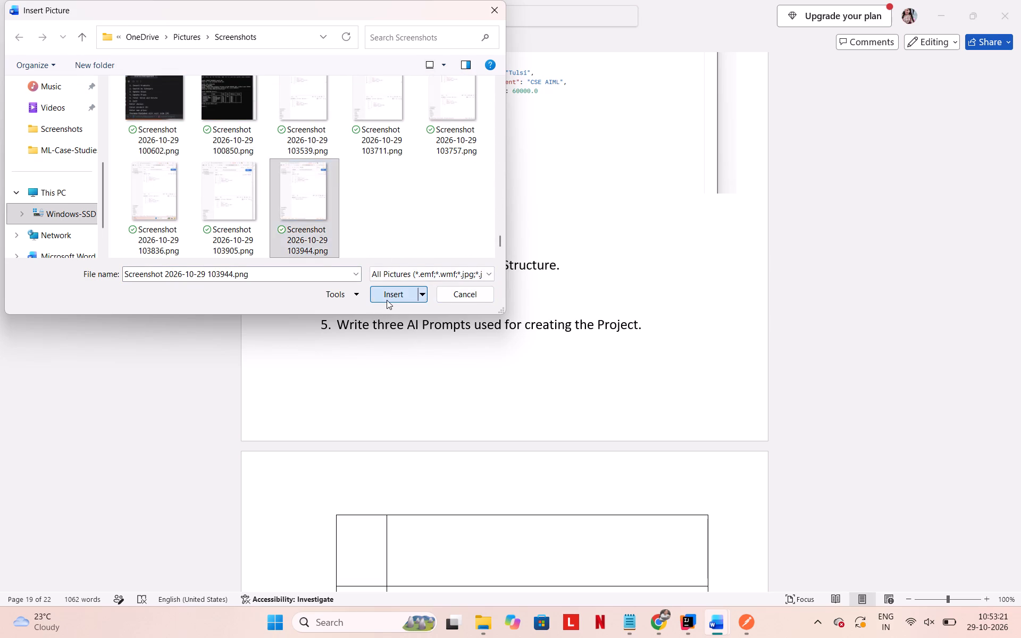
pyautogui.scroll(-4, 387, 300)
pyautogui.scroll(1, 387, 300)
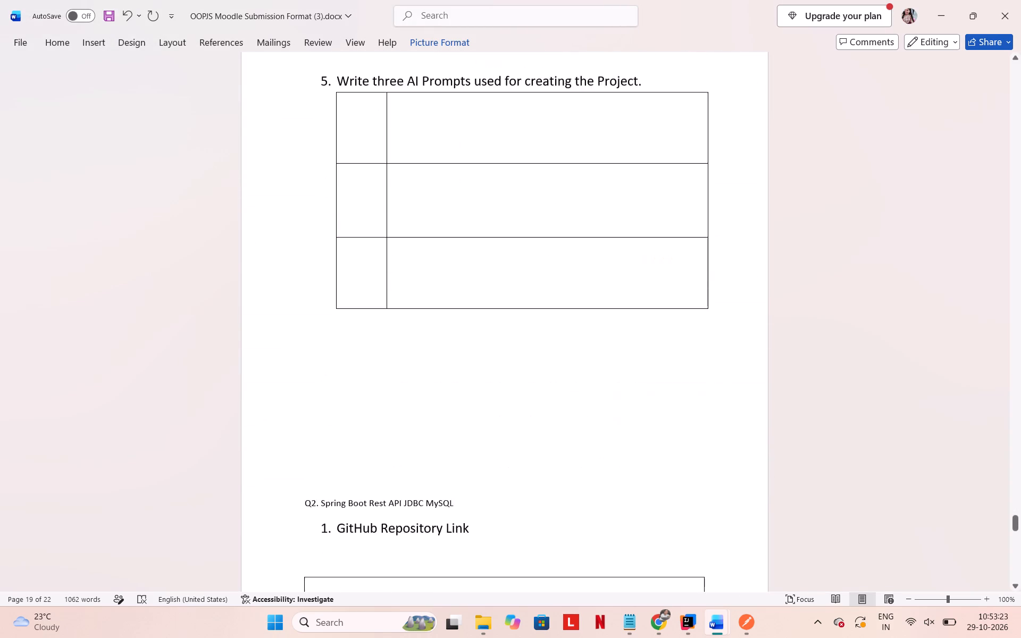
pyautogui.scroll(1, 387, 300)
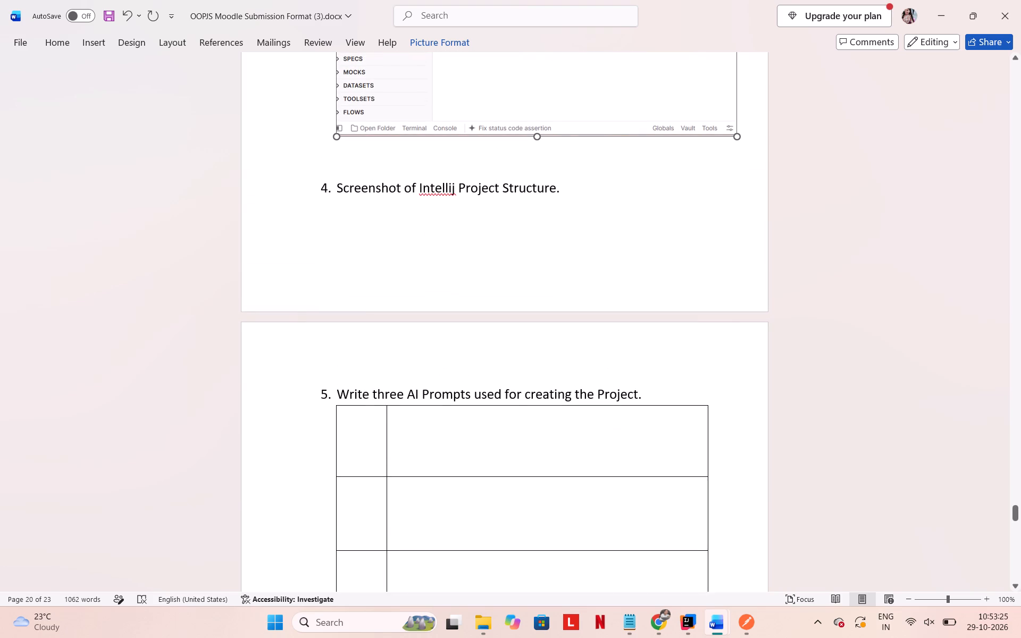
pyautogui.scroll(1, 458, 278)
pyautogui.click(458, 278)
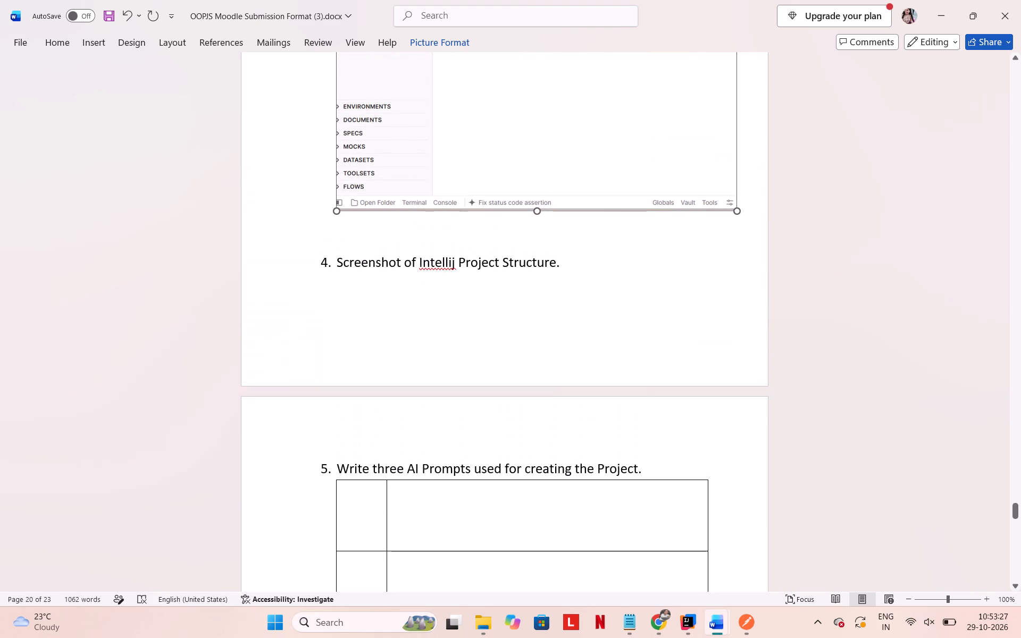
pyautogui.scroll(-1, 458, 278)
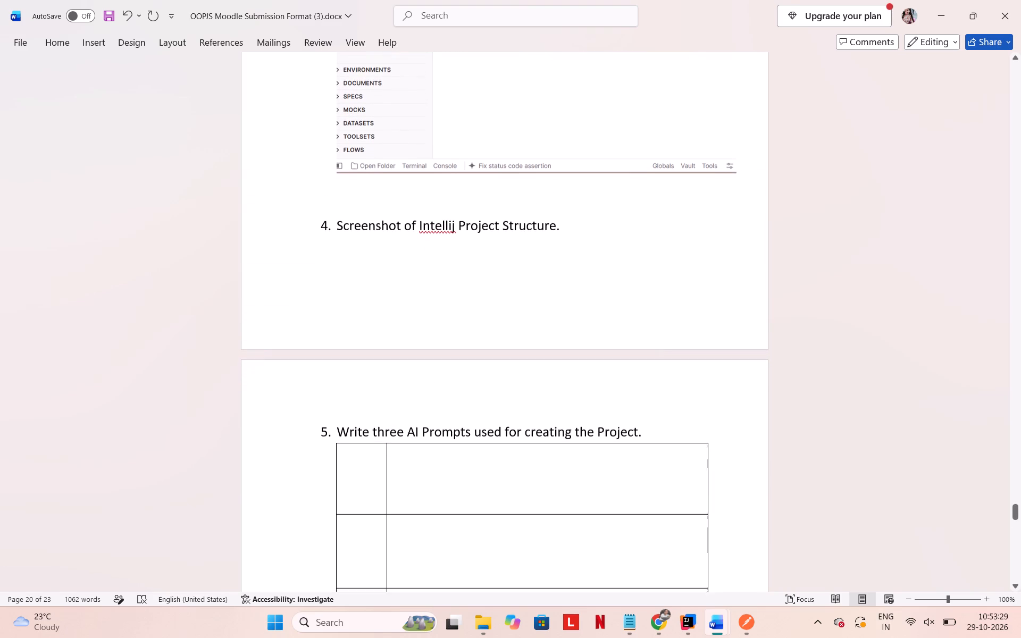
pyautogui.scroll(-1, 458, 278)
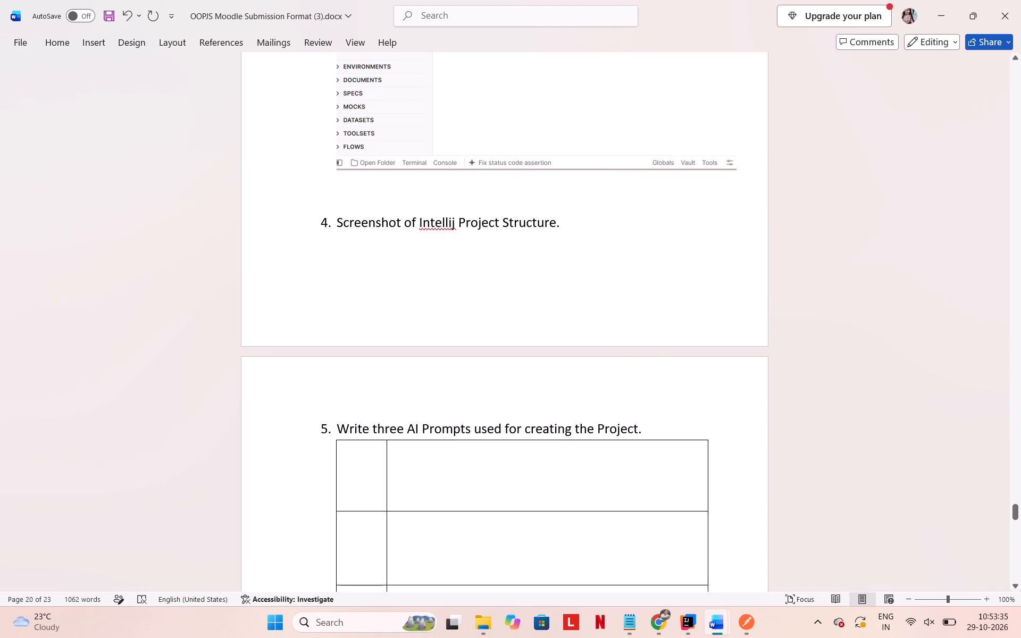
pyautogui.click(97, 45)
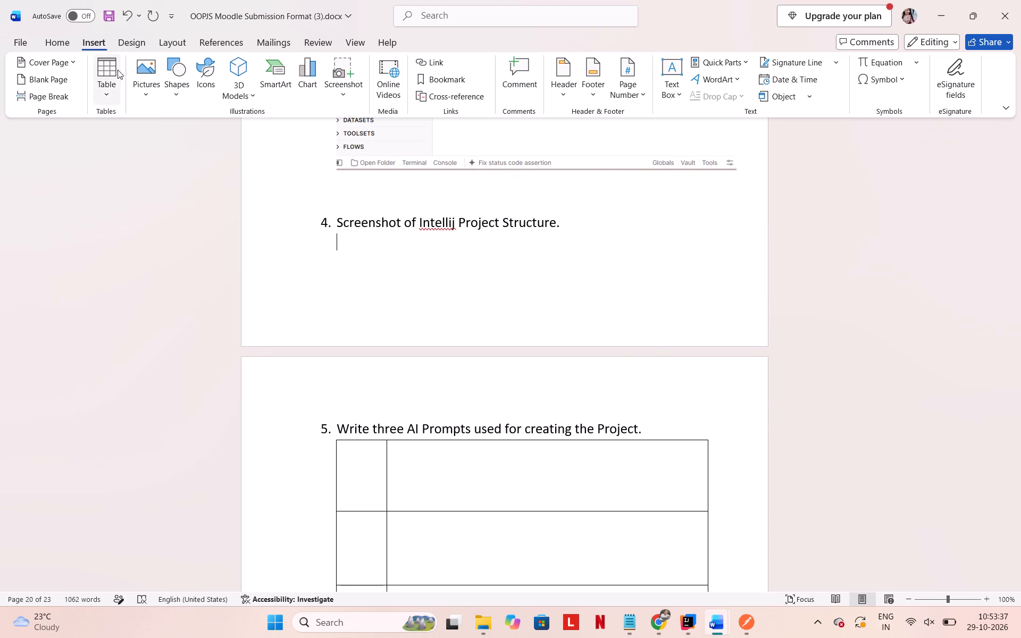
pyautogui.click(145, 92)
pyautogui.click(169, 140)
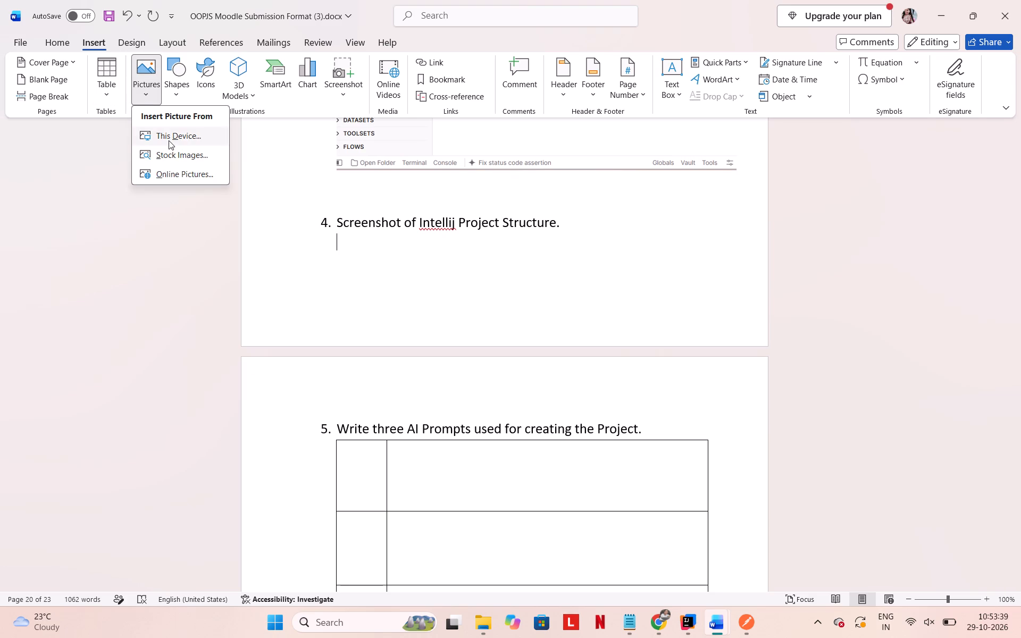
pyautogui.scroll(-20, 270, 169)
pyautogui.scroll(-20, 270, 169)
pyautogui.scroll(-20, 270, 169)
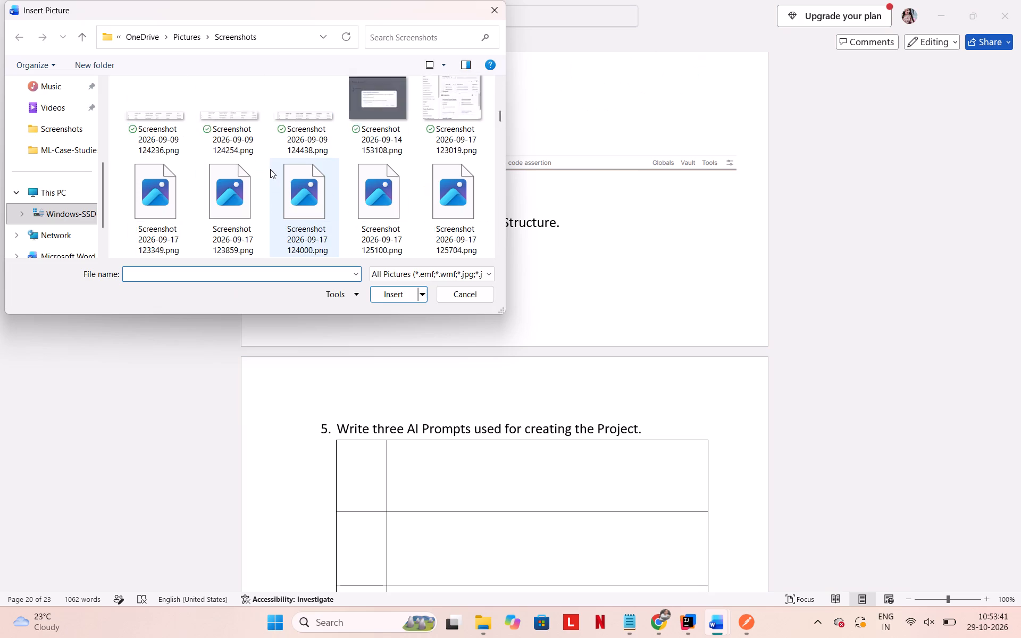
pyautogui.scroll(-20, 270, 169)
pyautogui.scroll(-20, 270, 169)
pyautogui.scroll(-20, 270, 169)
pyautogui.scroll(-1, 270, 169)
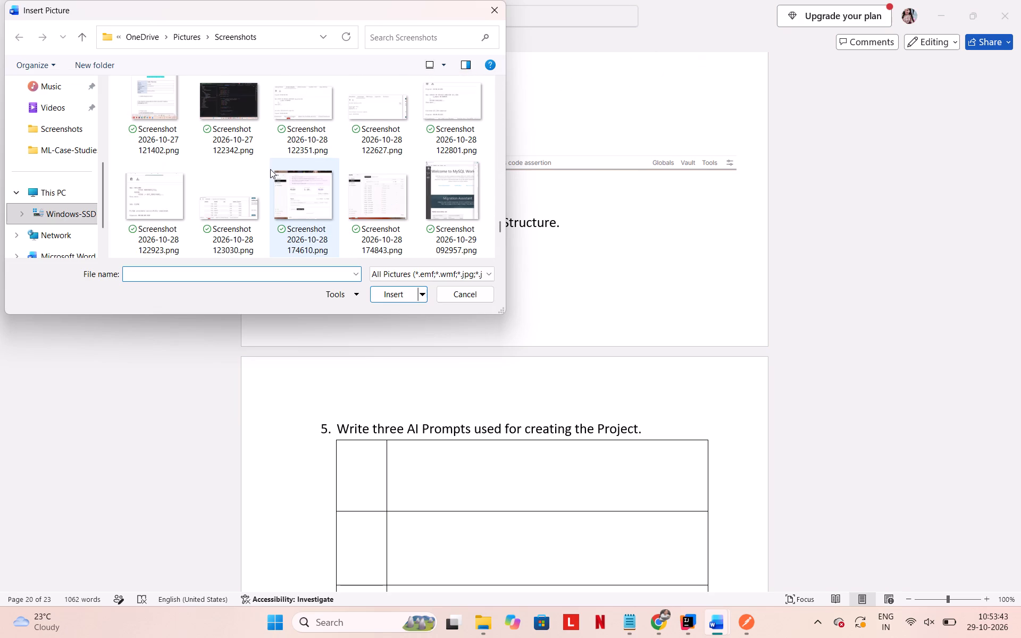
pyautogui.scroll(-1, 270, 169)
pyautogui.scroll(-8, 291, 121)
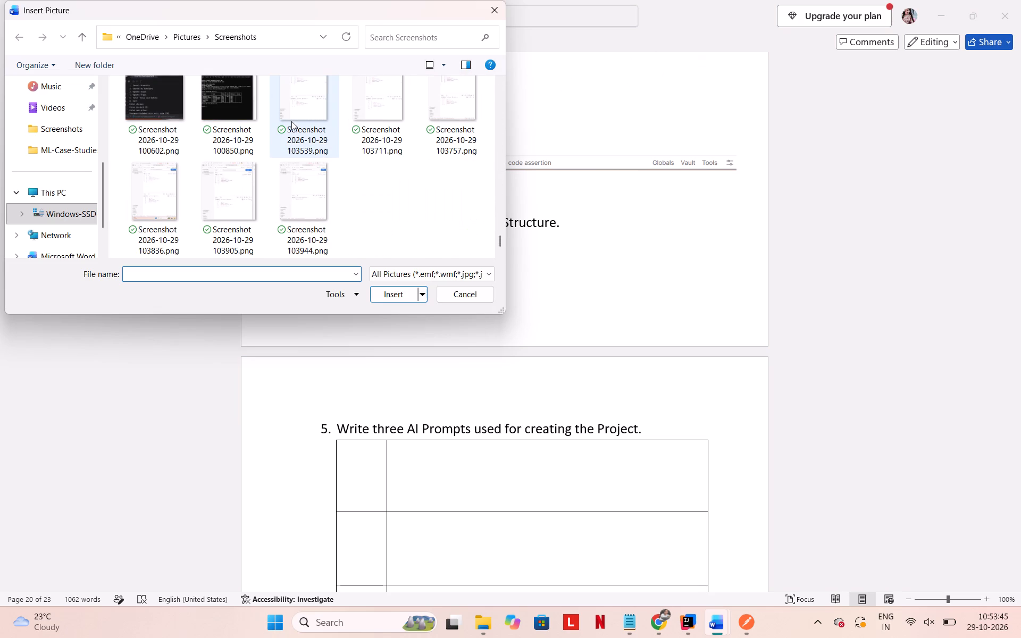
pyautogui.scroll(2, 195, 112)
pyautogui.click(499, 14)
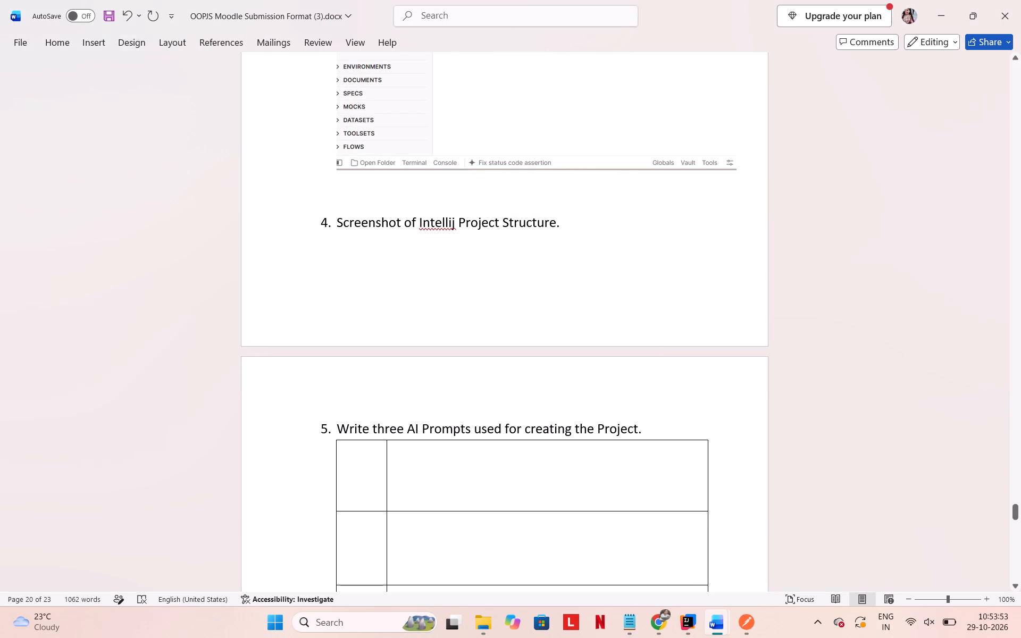
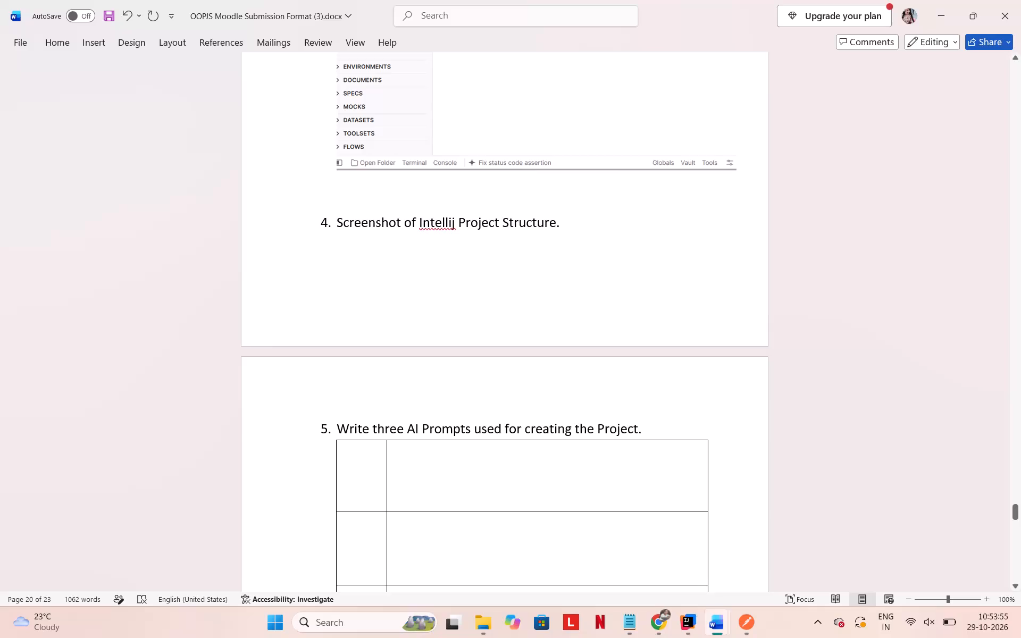
# Delete the "Screenshot of Intellij Project Structure." numbered heading below the last Postman screenshot, including its leftover empty list line.
pyautogui.moveTo(566, 223); pyautogui.dragTo(305, 222)
pyautogui.press('BackSpace')
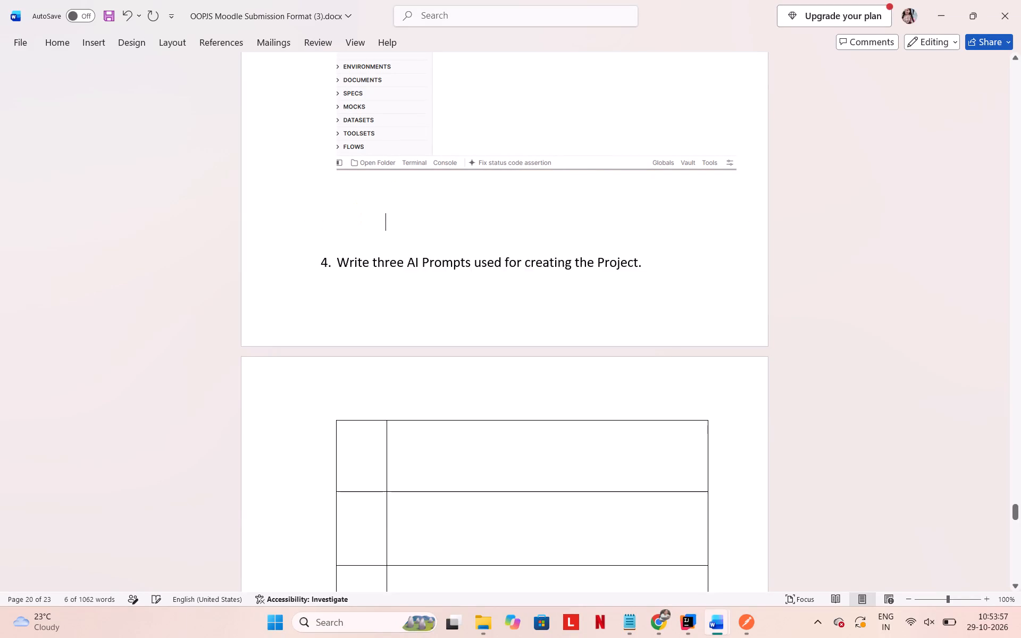
pyautogui.press('BackSpace')
pyautogui.scroll(-1, 433, 312)
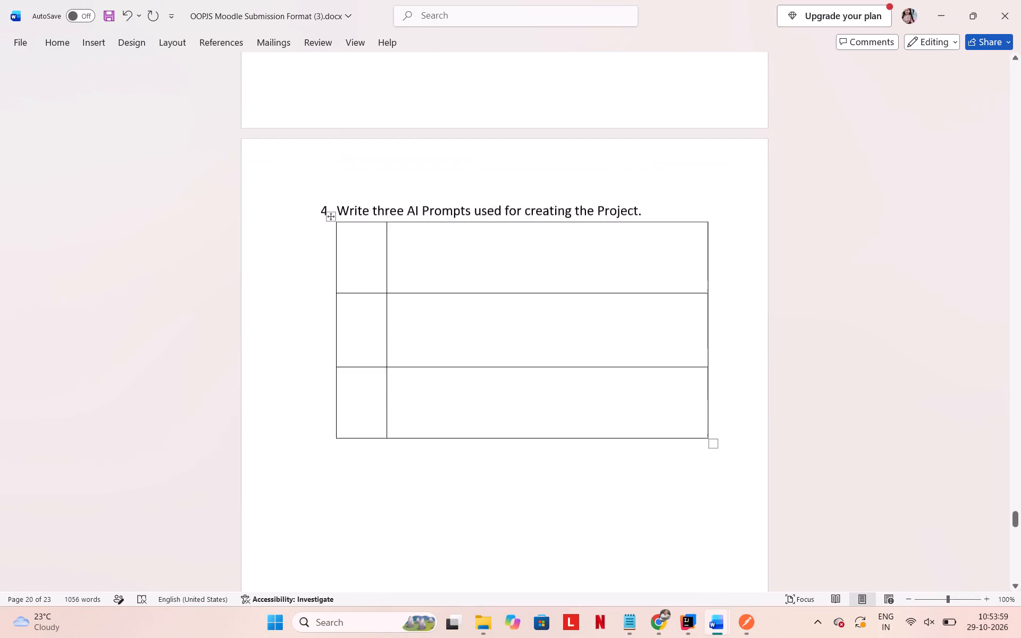
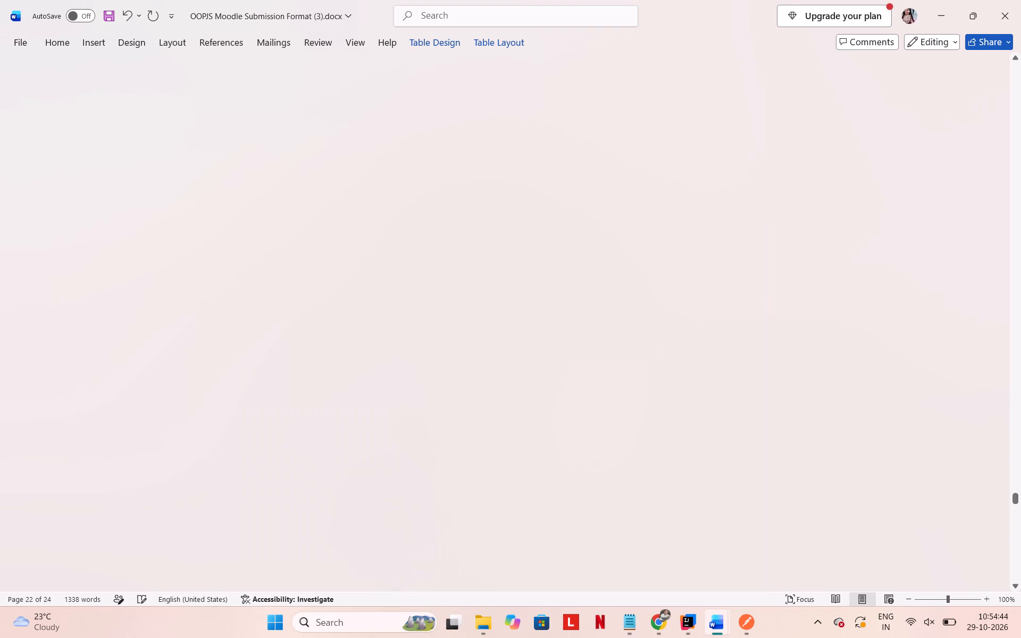
pyautogui.scroll(-8, 455, 333)
pyautogui.scroll(1, 455, 333)
pyautogui.scroll(-1, 455, 333)
pyautogui.scroll(1, 455, 333)
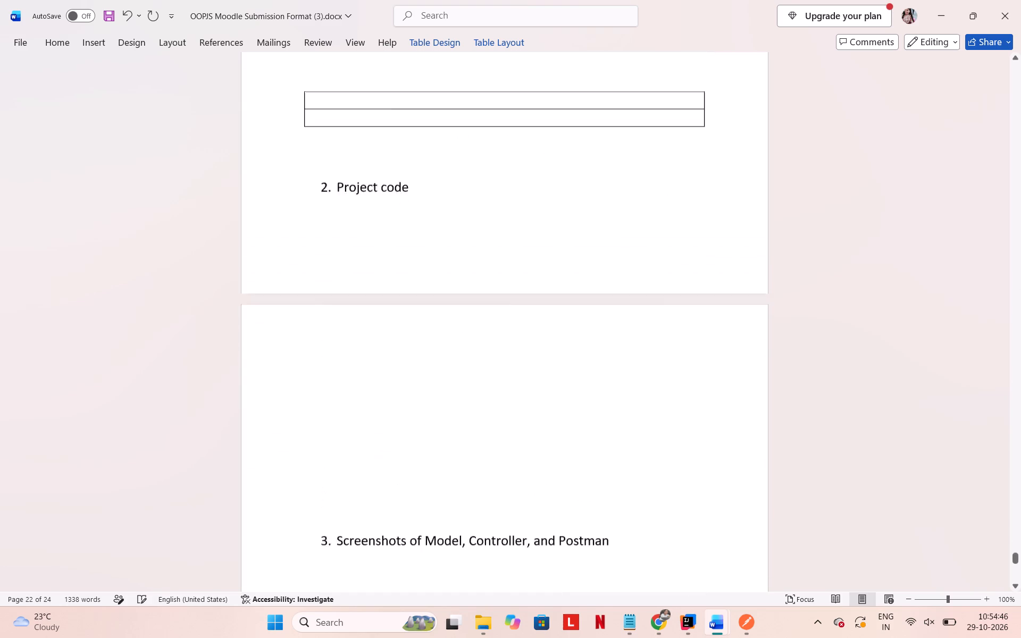
pyautogui.scroll(1, 455, 333)
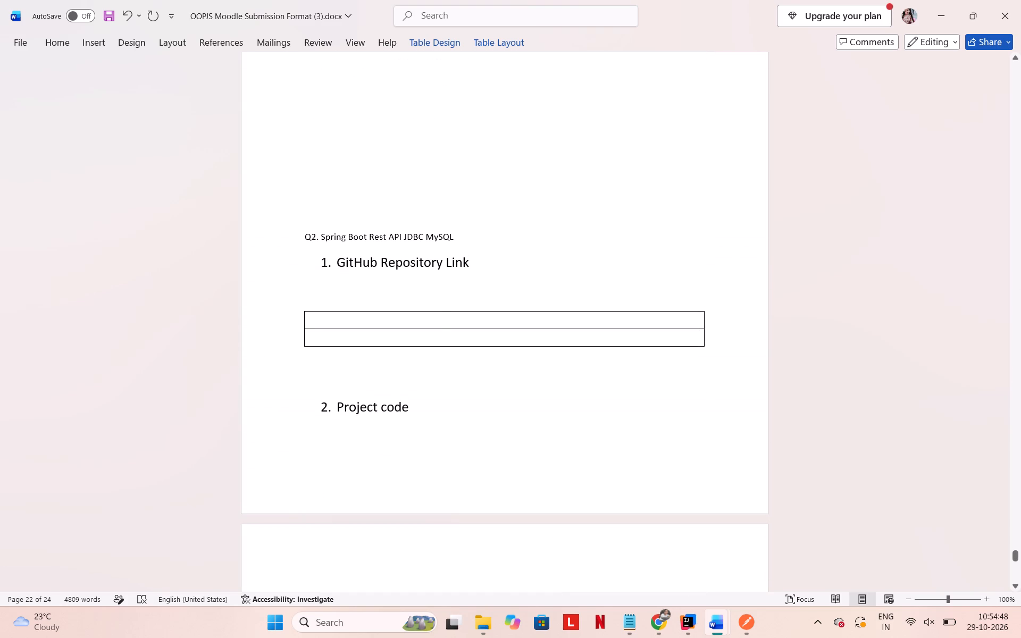
pyautogui.click(440, 318)
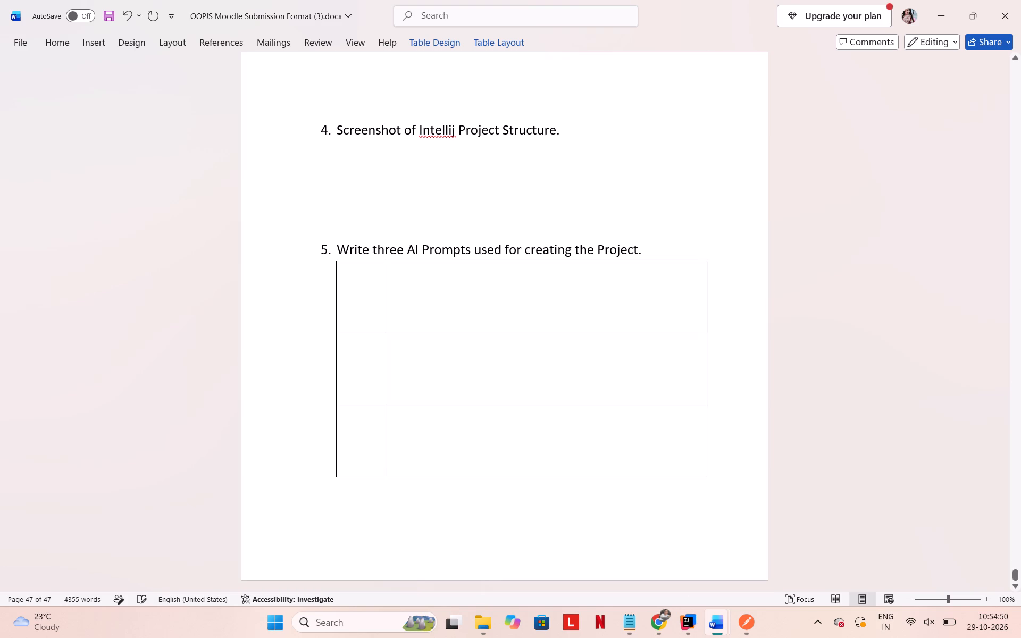
pyautogui.scroll(6, 440, 318)
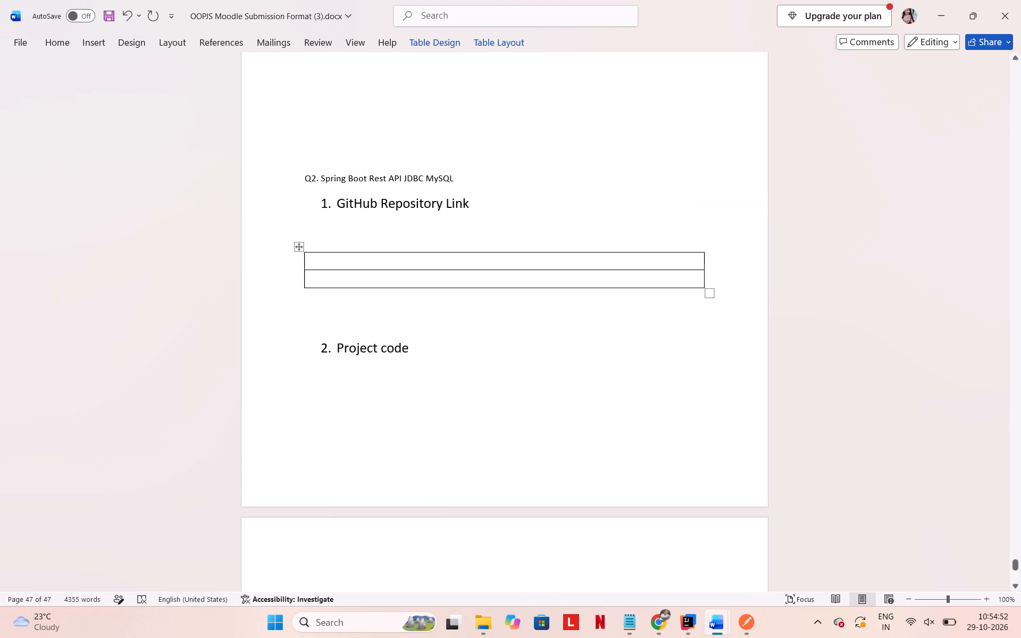
pyautogui.scroll(4, 440, 318)
pyautogui.scroll(-6, 440, 318)
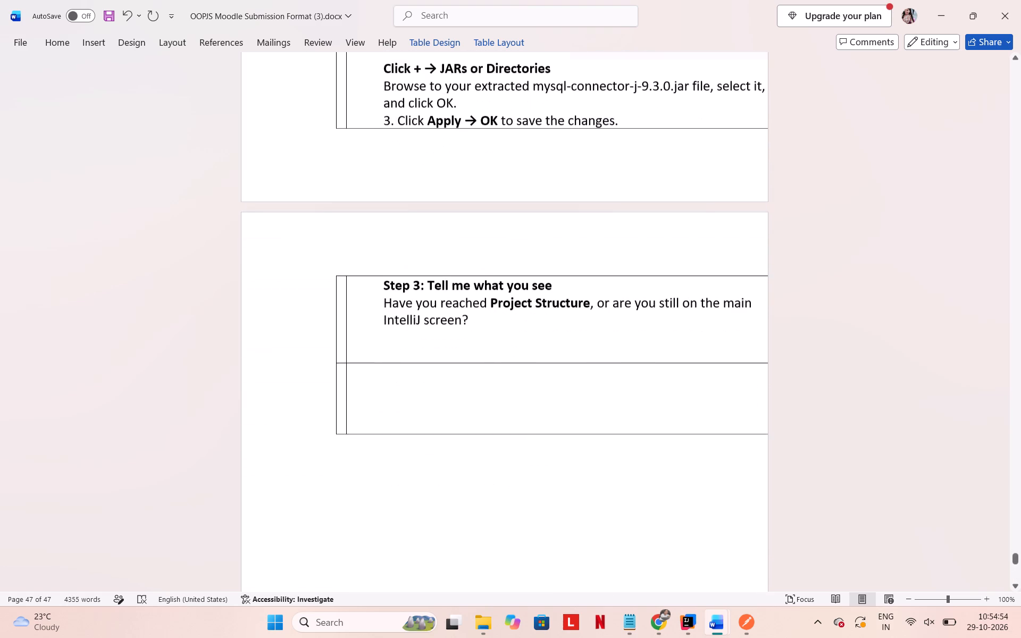
pyautogui.scroll(-1, 440, 318)
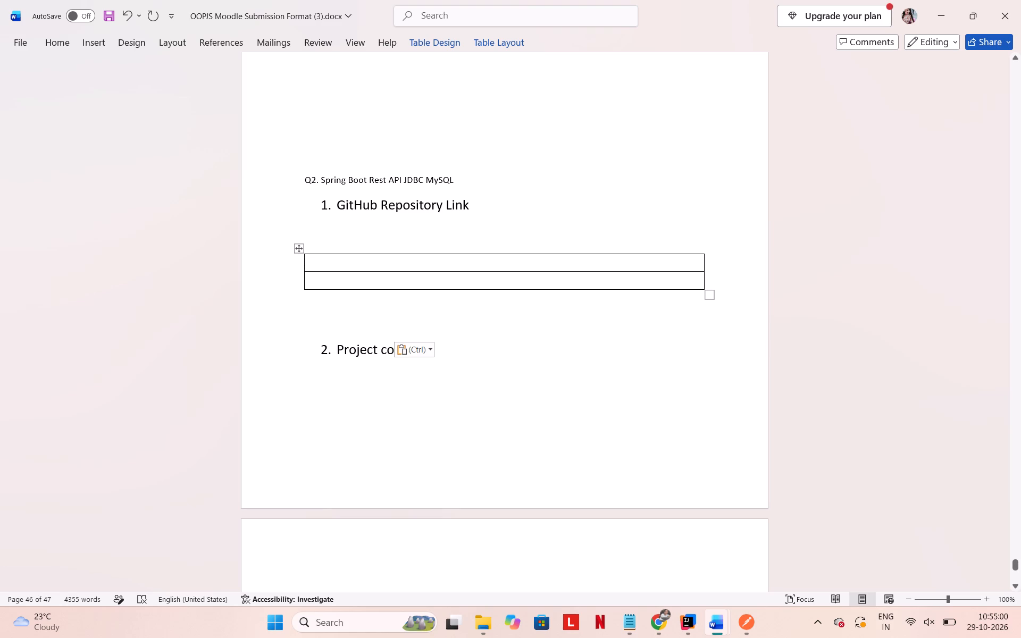
pyautogui.scroll(7, 372, 264)
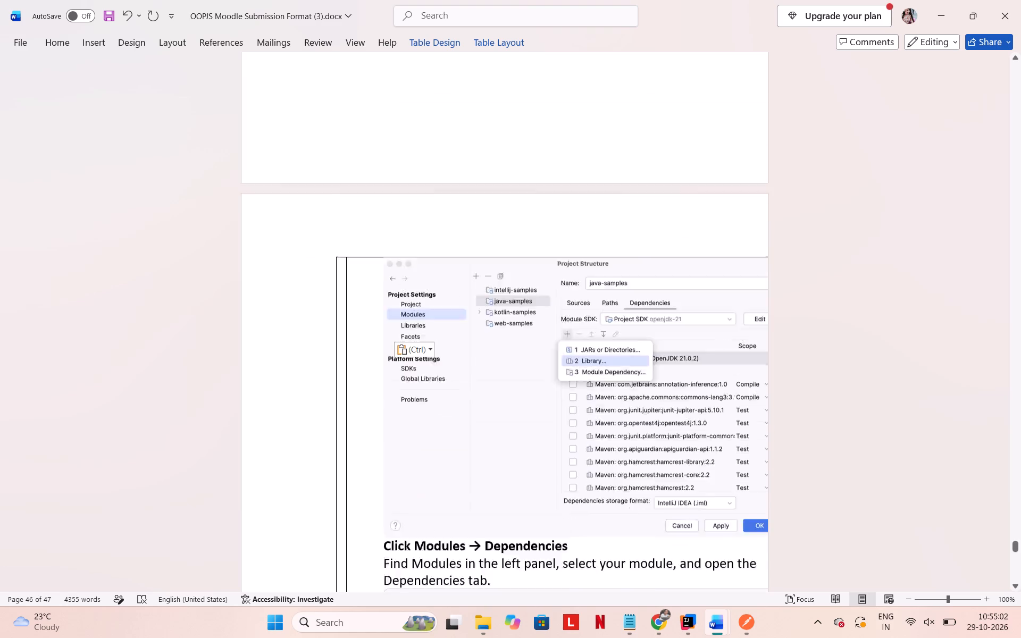
pyautogui.scroll(14, 372, 264)
pyautogui.scroll(20, 372, 264)
pyautogui.scroll(11, 372, 264)
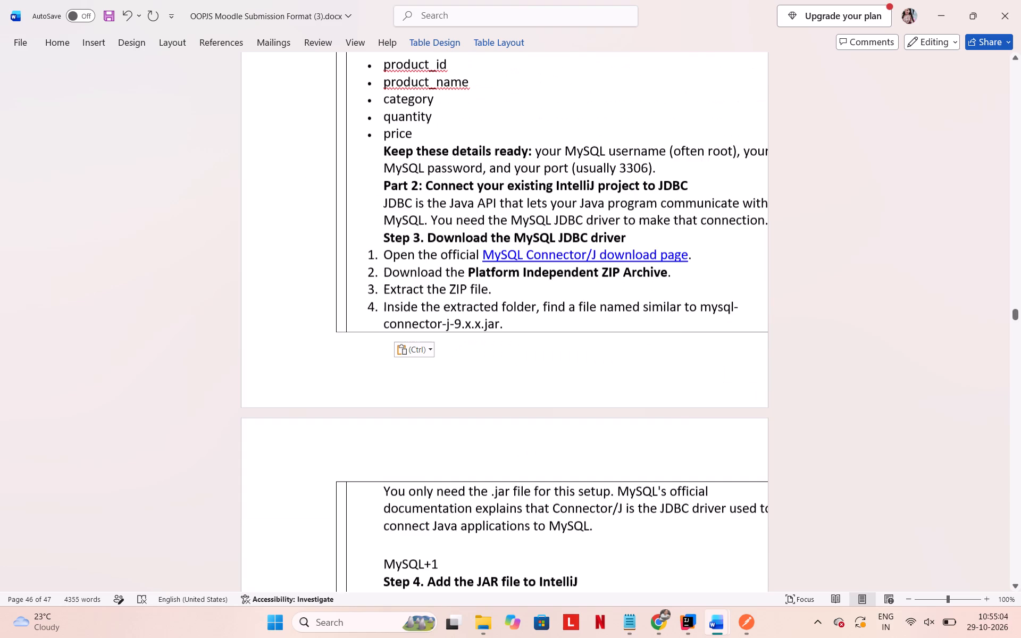
pyautogui.scroll(20, 372, 264)
pyautogui.scroll(6, 372, 264)
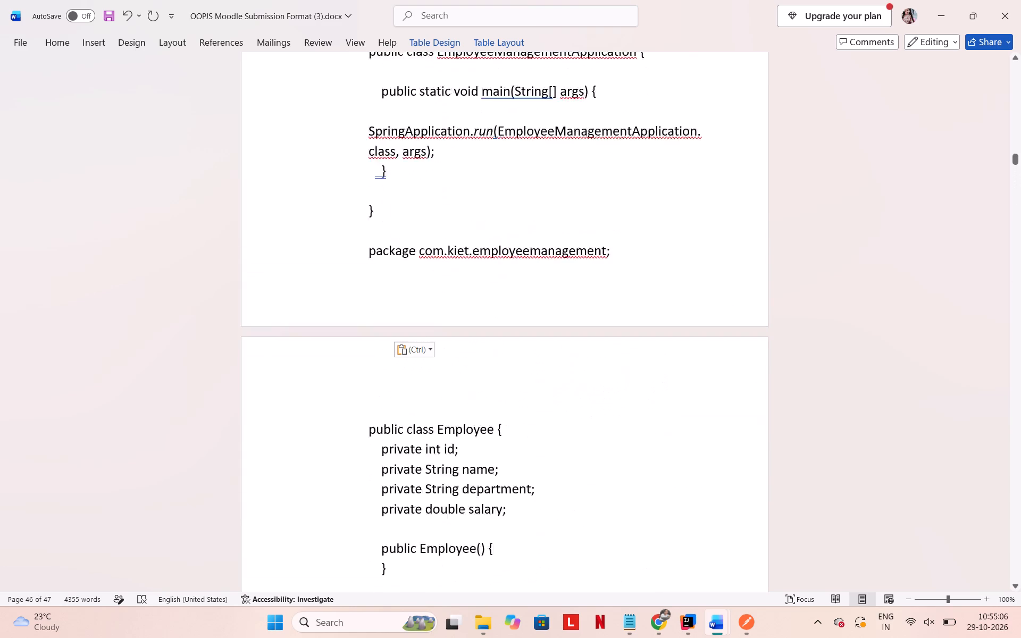
pyautogui.scroll(4, 372, 264)
pyautogui.scroll(-13, 372, 264)
pyautogui.scroll(-15, 372, 264)
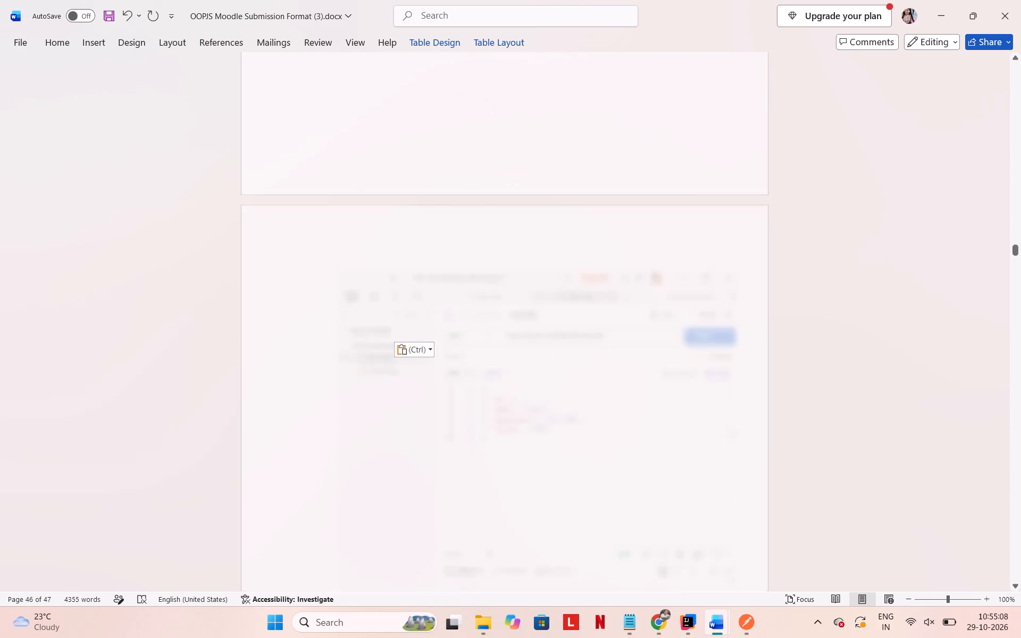
pyautogui.scroll(-17, 372, 264)
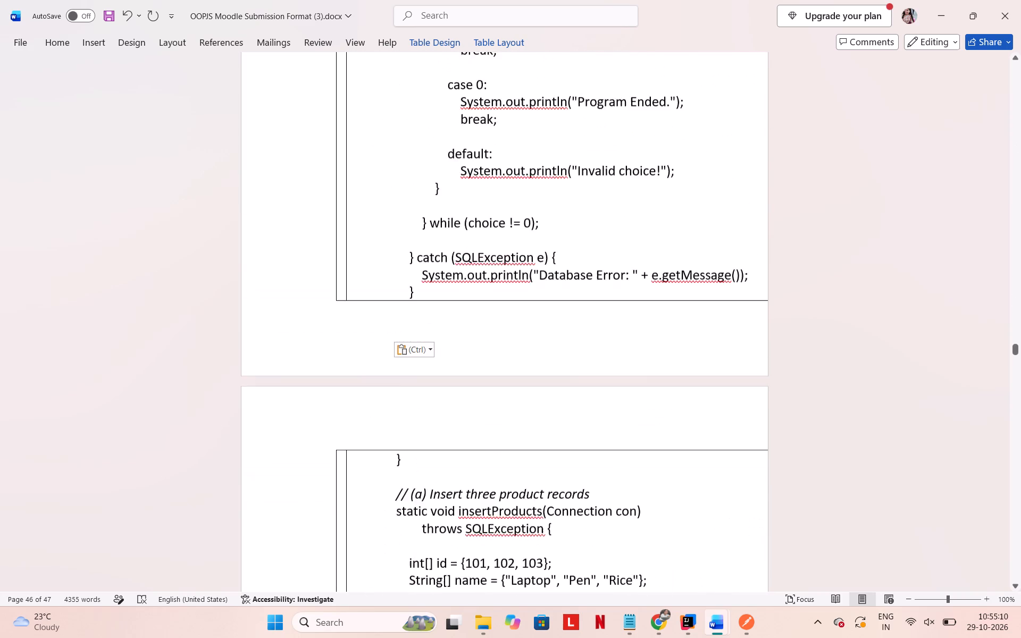
pyautogui.scroll(-17, 372, 264)
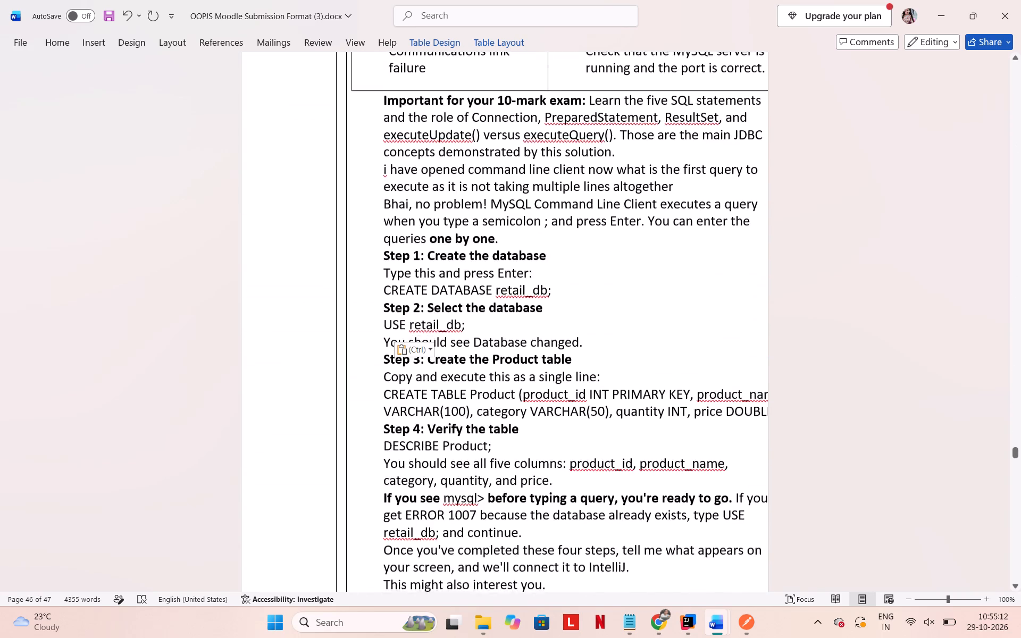
pyautogui.scroll(-15, 372, 264)
pyautogui.scroll(-12, 372, 264)
pyautogui.scroll(-11, 372, 264)
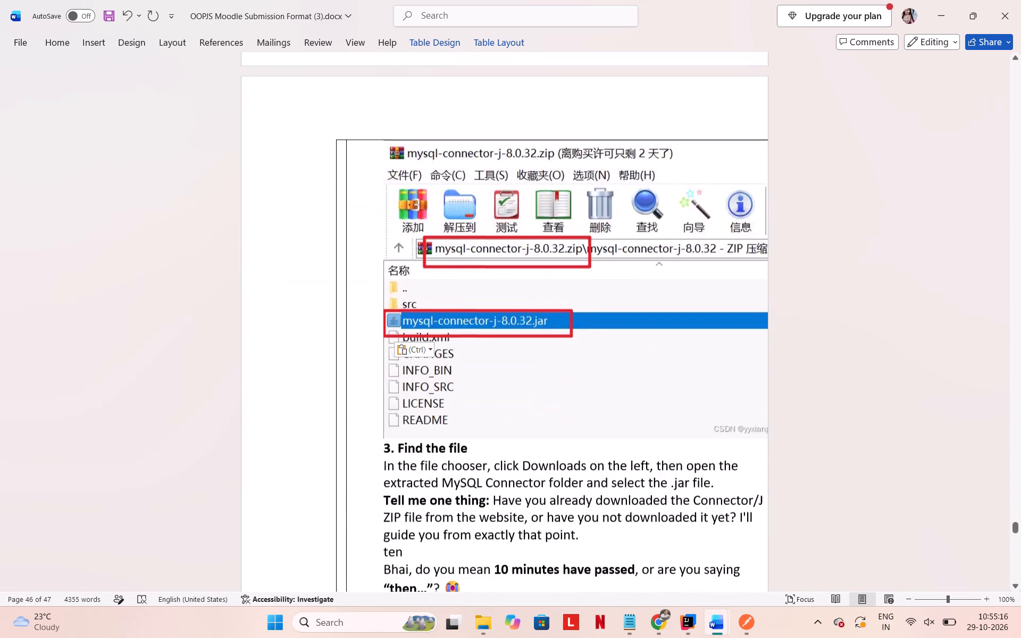
pyautogui.scroll(-13, 372, 264)
pyautogui.scroll(2, 372, 264)
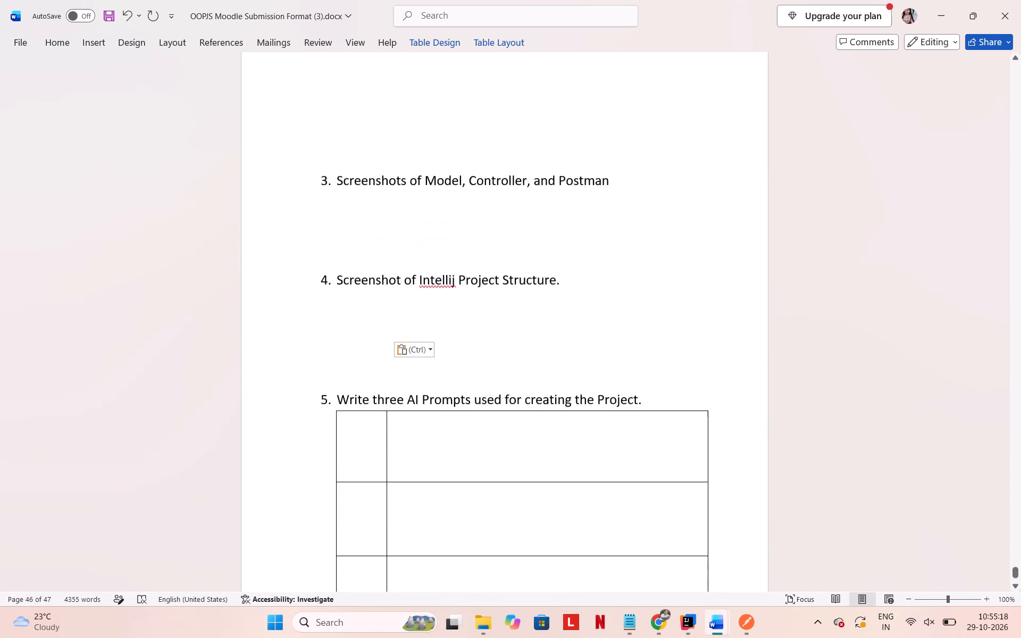
pyautogui.scroll(6, 372, 264)
pyautogui.scroll(-1, 372, 264)
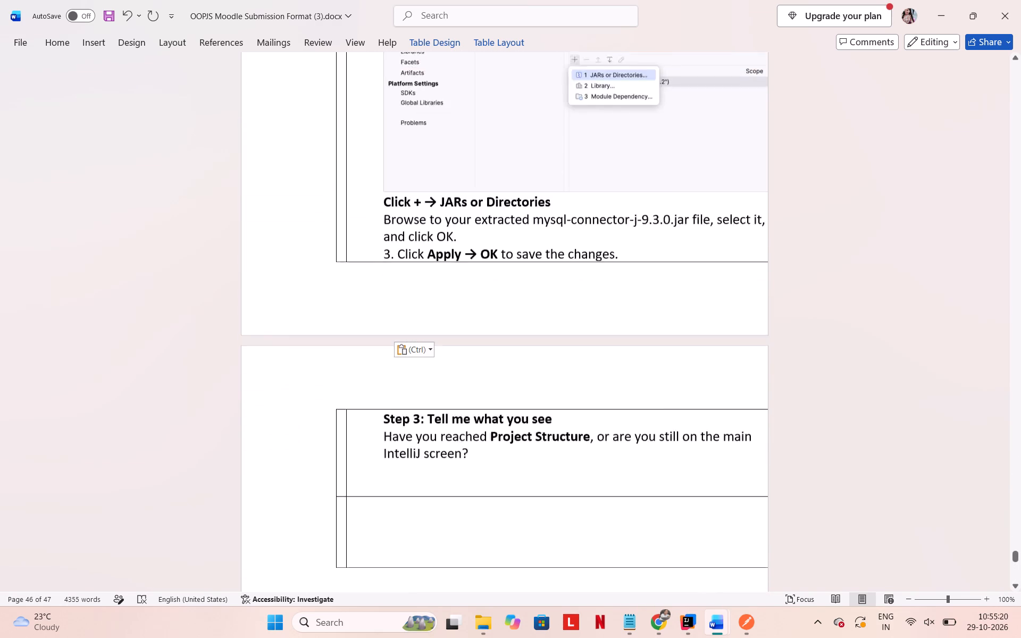
pyautogui.scroll(-3, 372, 264)
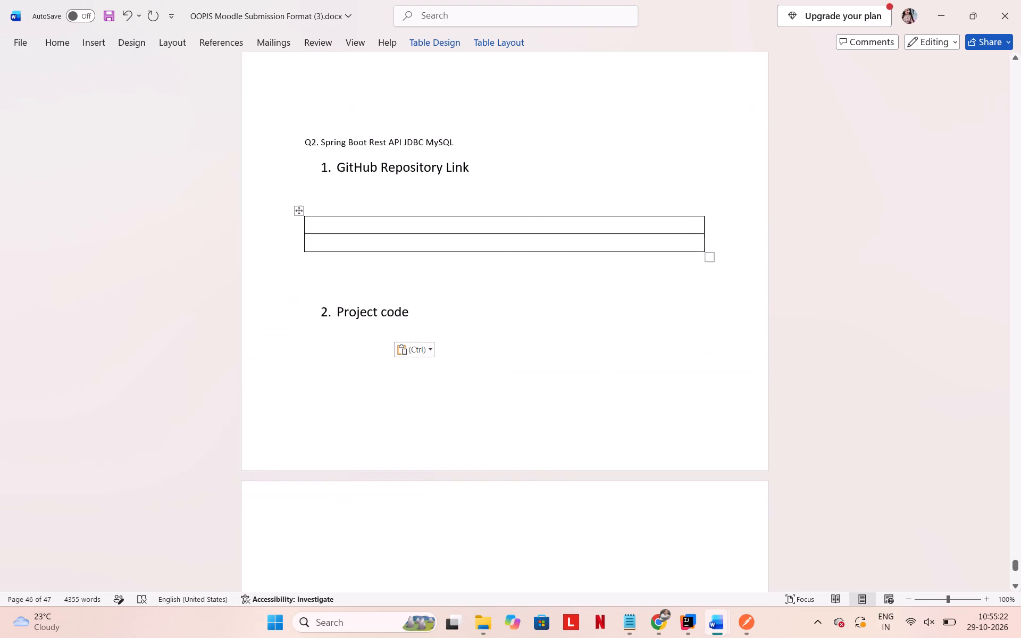
pyautogui.scroll(-1, 372, 264)
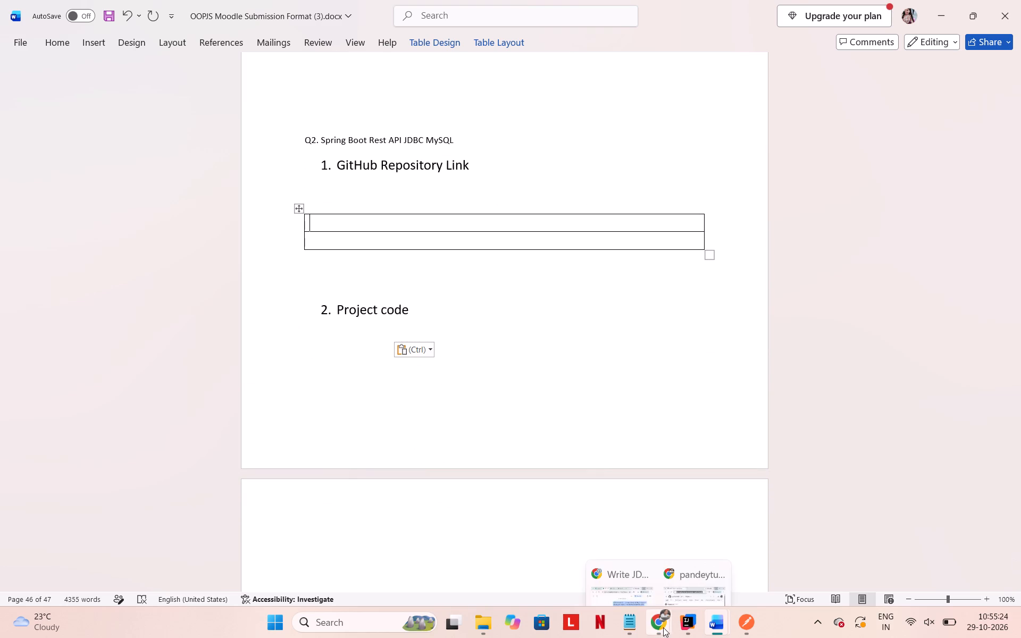
# Copy the Employee repository's GitHub URL from the browser and paste it into the first row of the Q2 GitHub Repository Link table in Word.
pyautogui.click(625, 537)
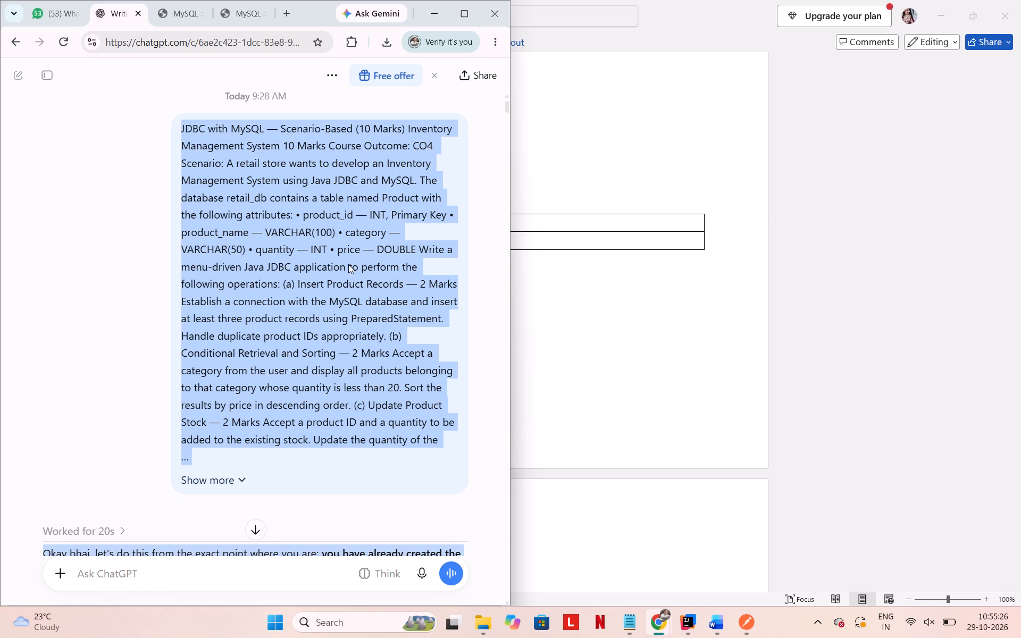
pyautogui.click(431, 7)
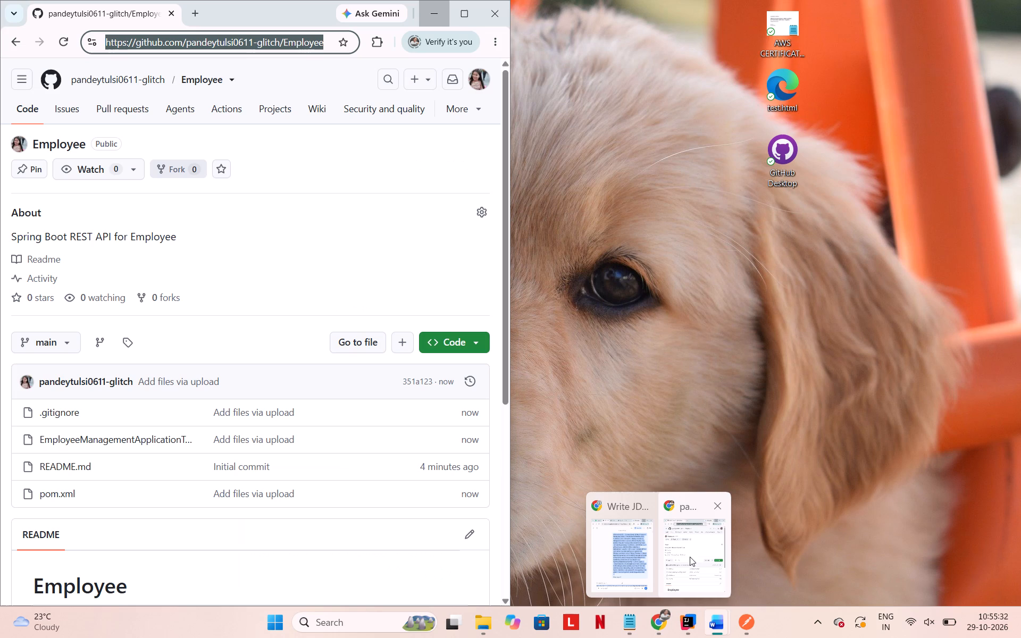
pyautogui.click(690, 557)
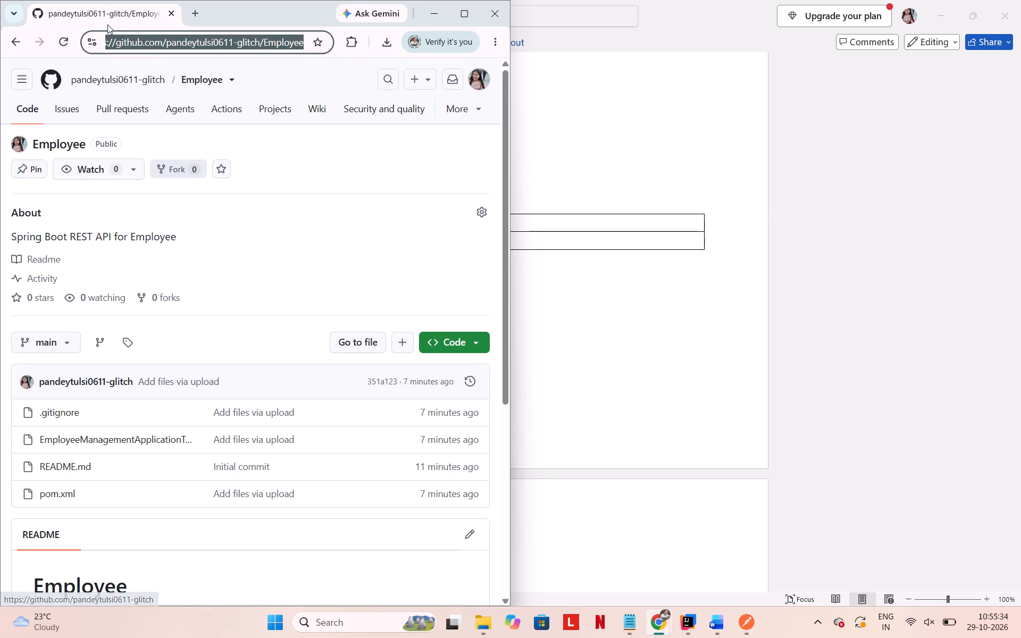
pyautogui.click(115, 38)
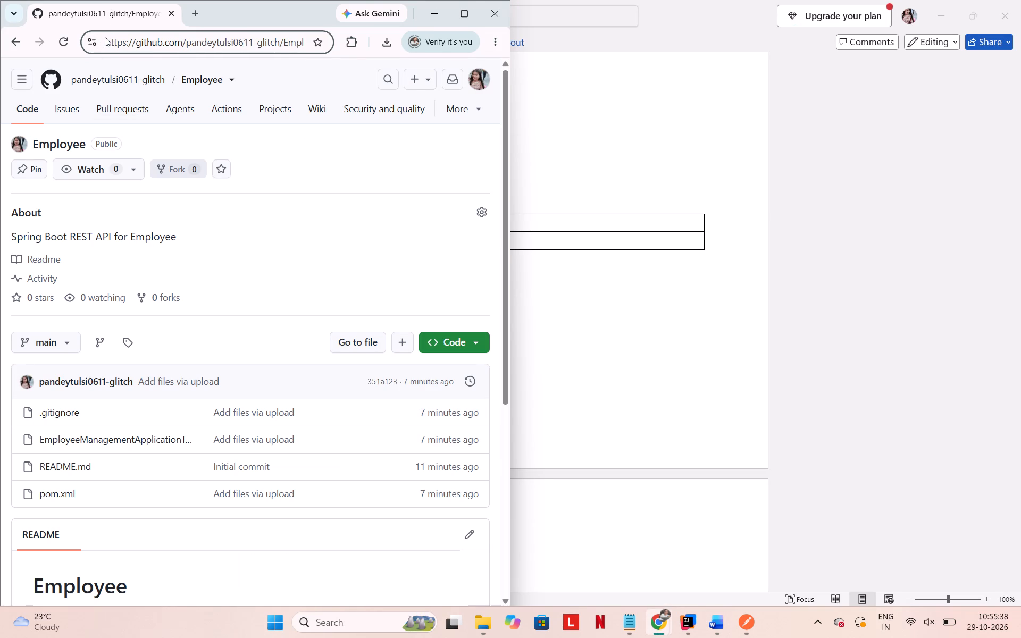
pyautogui.press('Left')
pyautogui.press('Left')
pyautogui.press('Left')
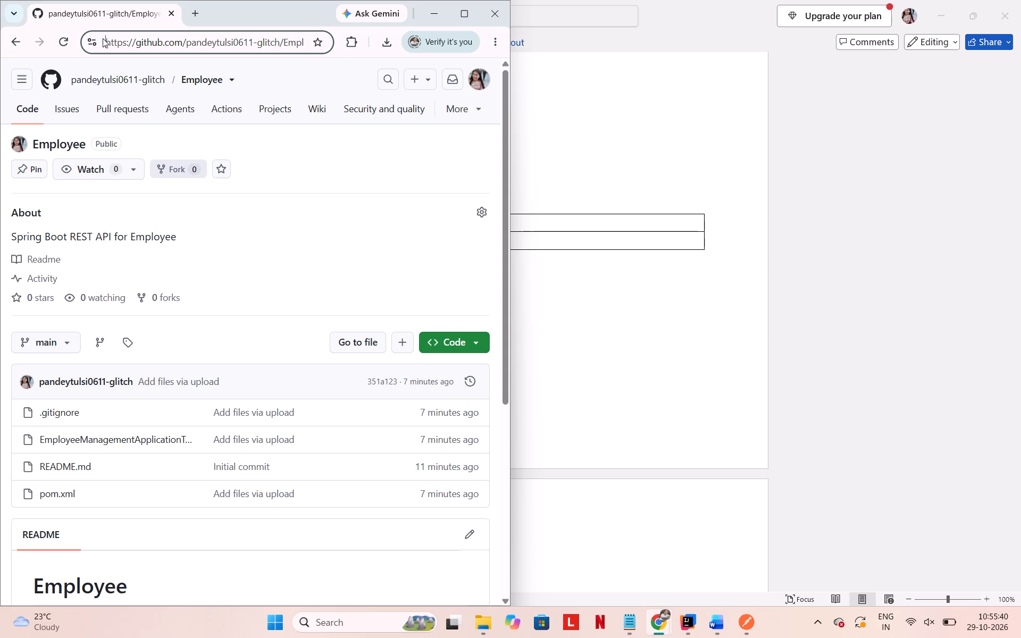
pyautogui.click(103, 38)
pyautogui.moveTo(103, 38); pyautogui.dragTo(323, 13)
pyautogui.hotkey('ctrl', 'c')
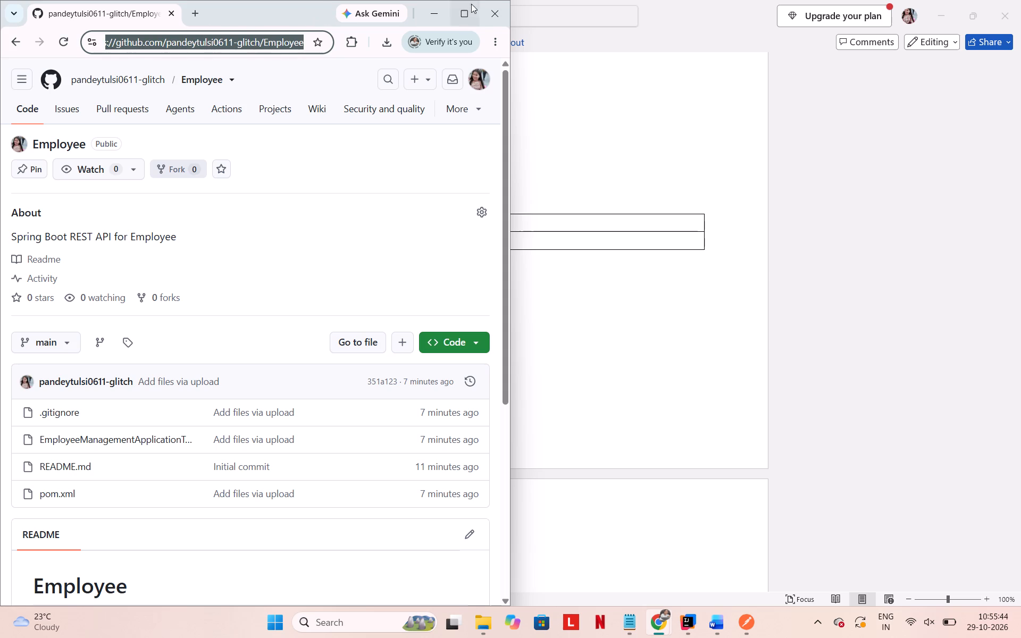
pyautogui.click(427, 9)
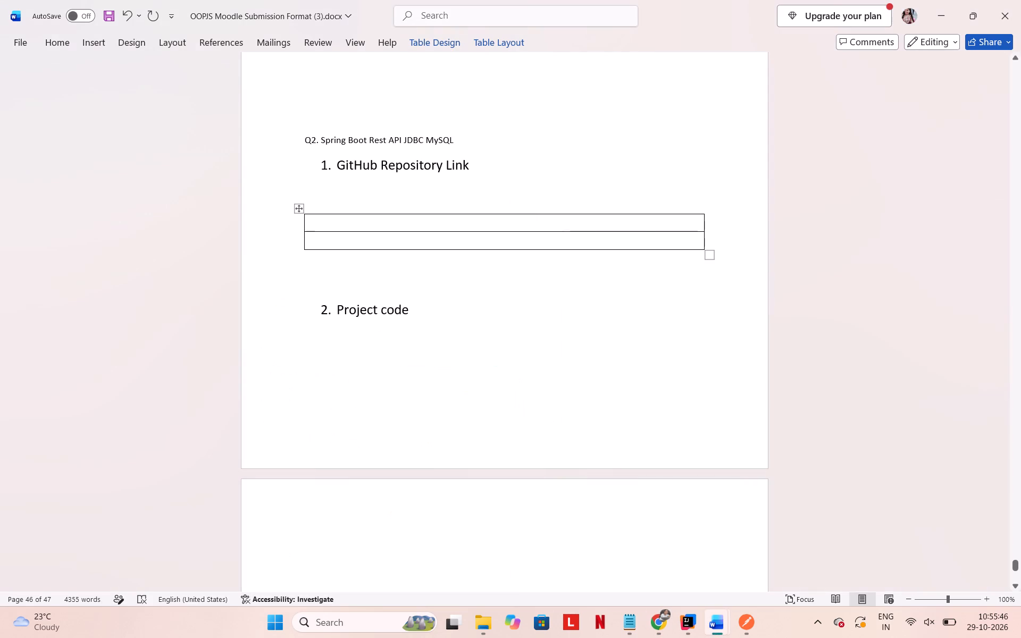
pyautogui.click(408, 226)
pyautogui.hotkey('ctrl', 'v')
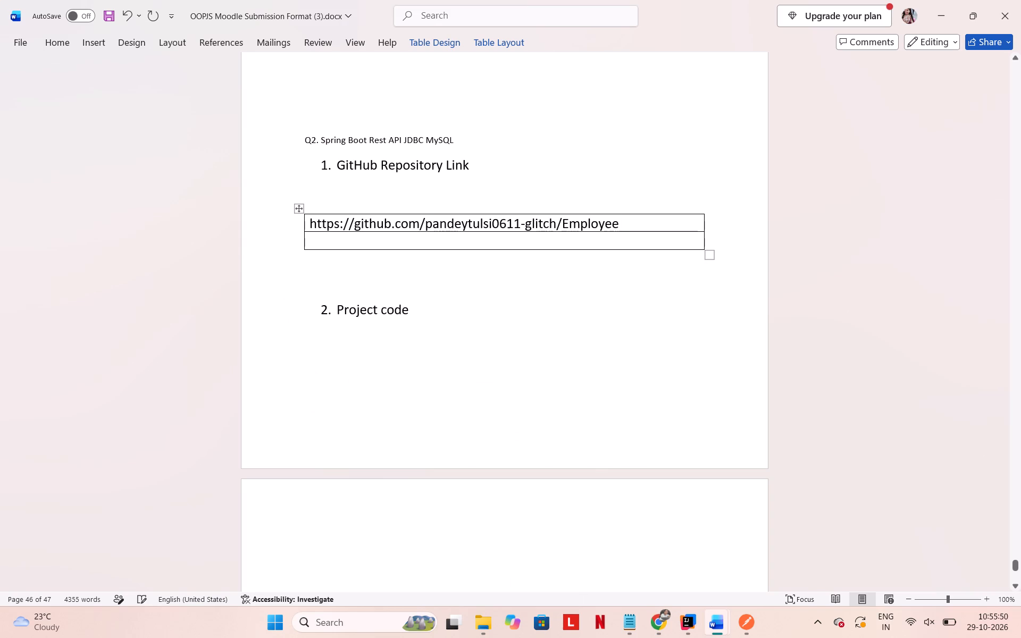
# Delete the numbered "Project code" heading from the Q2 section.
pyautogui.click(500, 342)
pyautogui.scroll(-1, 500, 342)
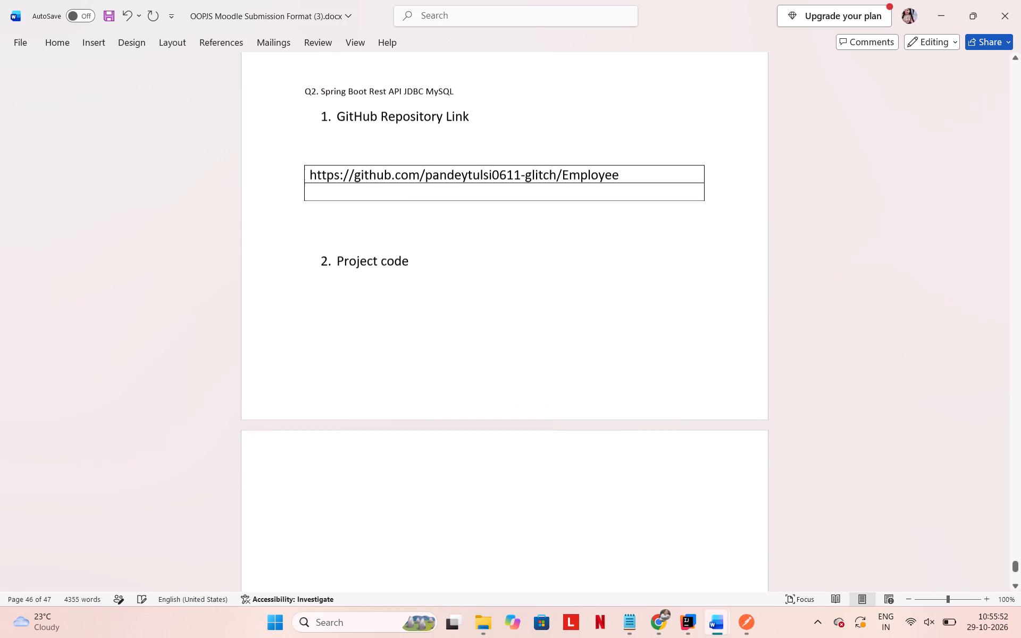
pyautogui.scroll(-3, 500, 342)
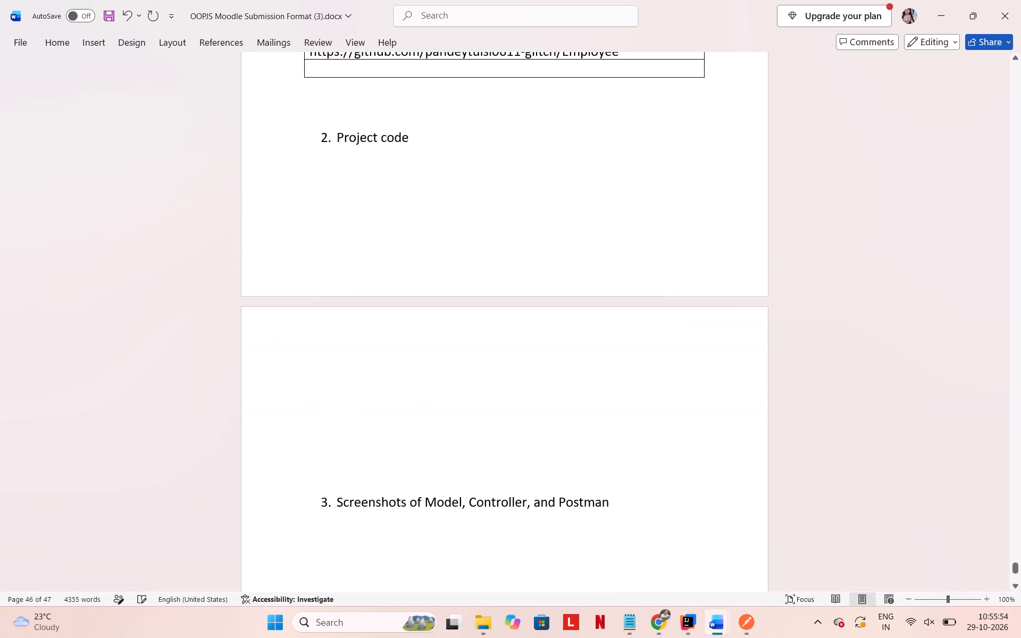
pyautogui.moveTo(420, 136); pyautogui.dragTo(303, 141)
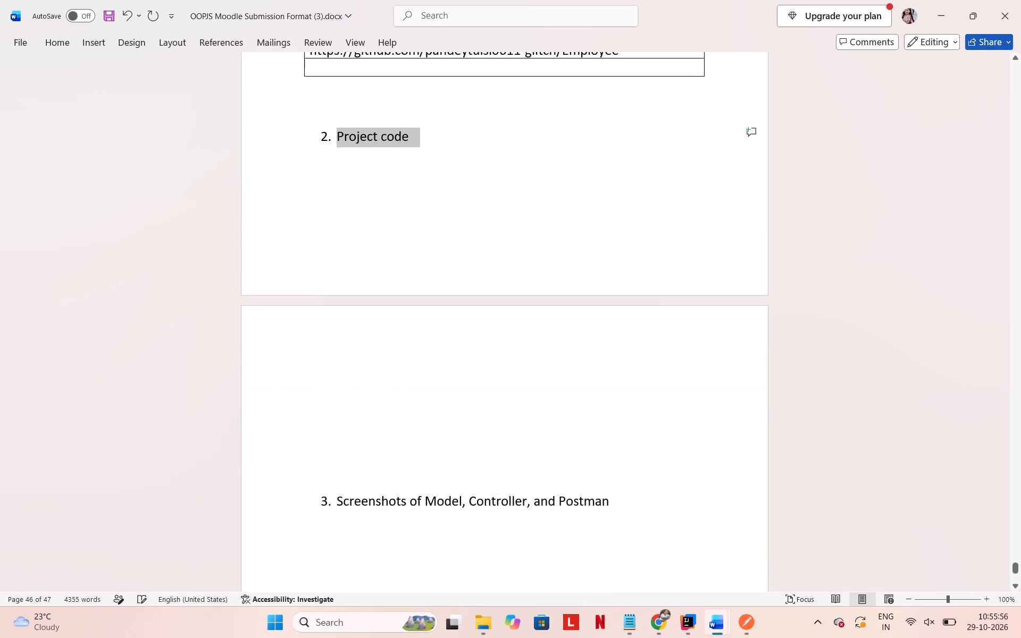
pyautogui.moveTo(303, 141); pyautogui.dragTo(304, 135)
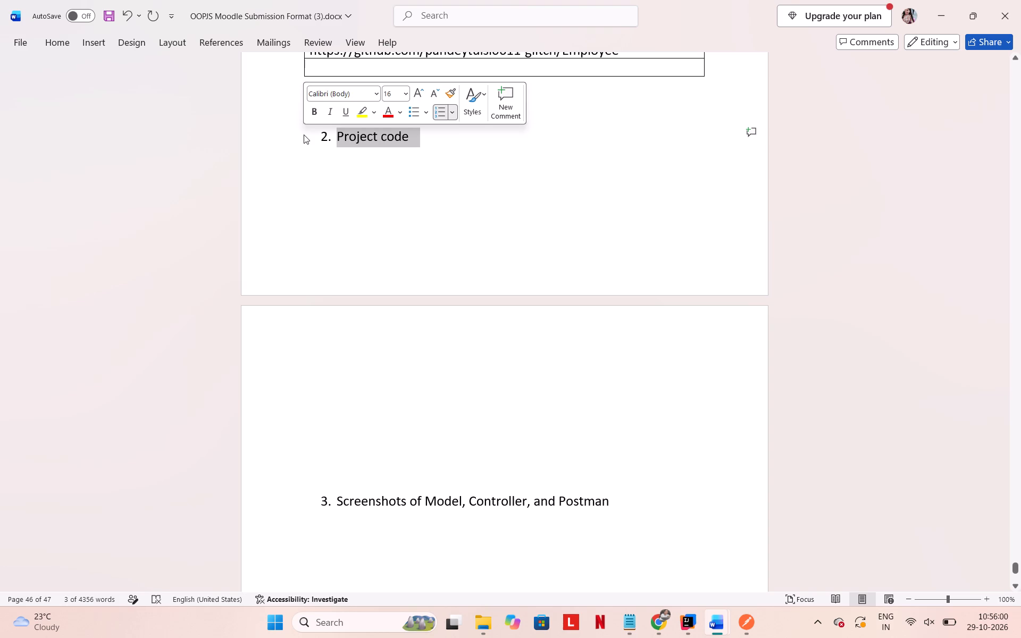
pyautogui.press('BackSpace')
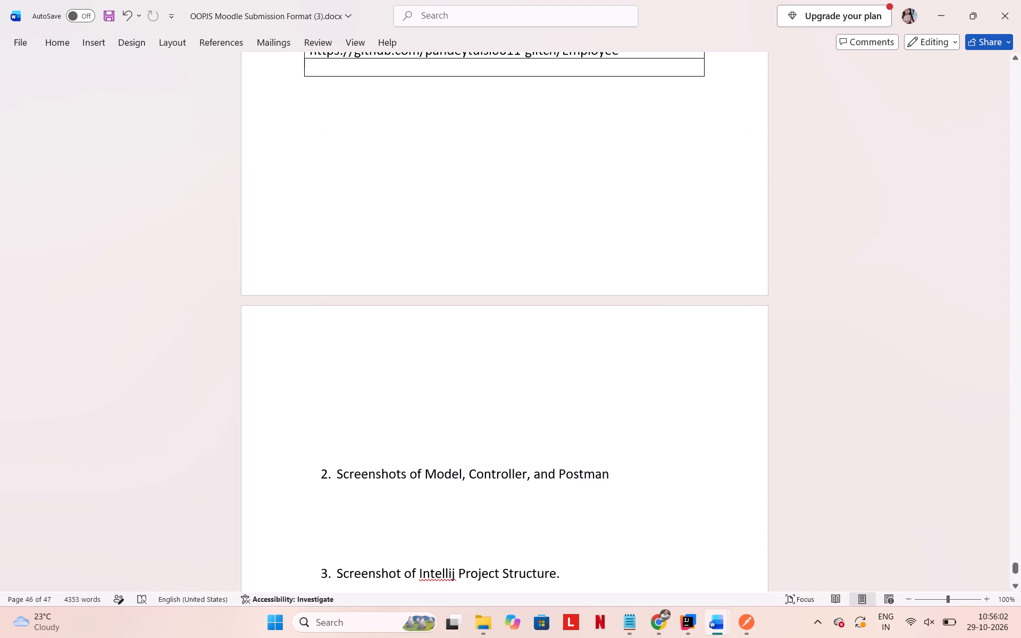
# Delete the numbered "Screenshots of Model, Controller, and Postman" heading from the Q2 section.
pyautogui.moveTo(615, 475); pyautogui.dragTo(417, 469)
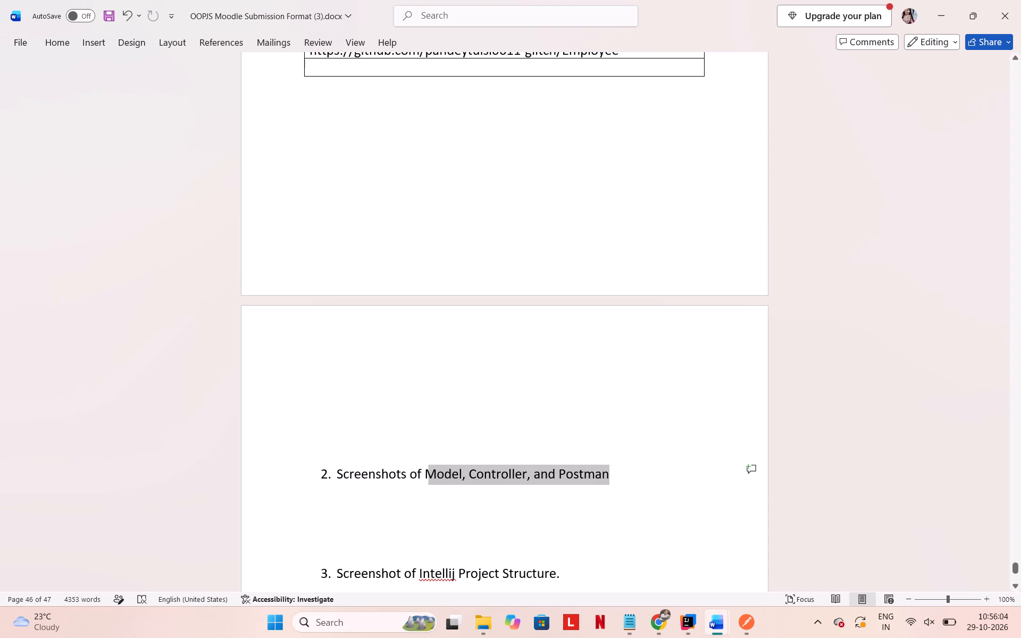
pyautogui.moveTo(417, 469); pyautogui.dragTo(280, 475)
pyautogui.press('BackSpace')
pyautogui.press('BackSpace')
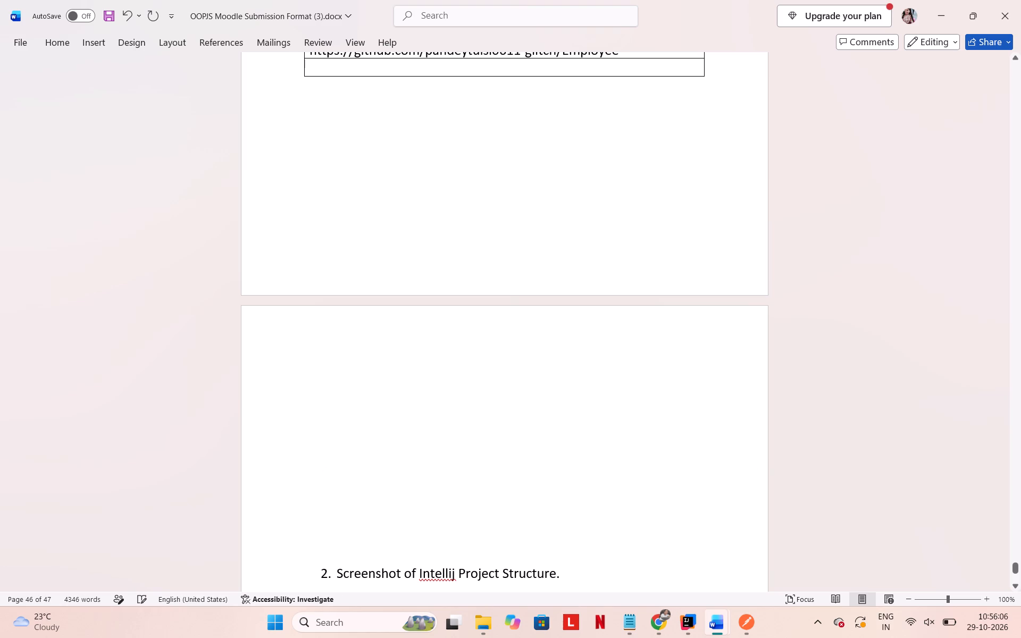
# Delete the Q2 "Screenshot of Intellij Project Structure." and "Write three AI Prompts used for creating the Project." headings together with the prompts table.
pyautogui.scroll(-2, 280, 475)
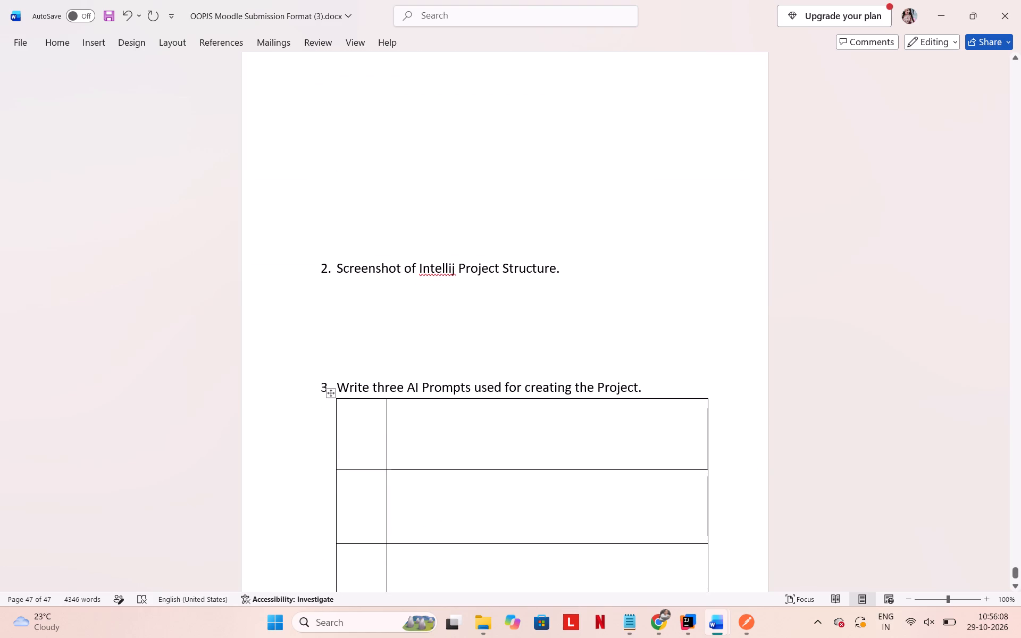
pyautogui.moveTo(318, 270); pyautogui.dragTo(592, 573)
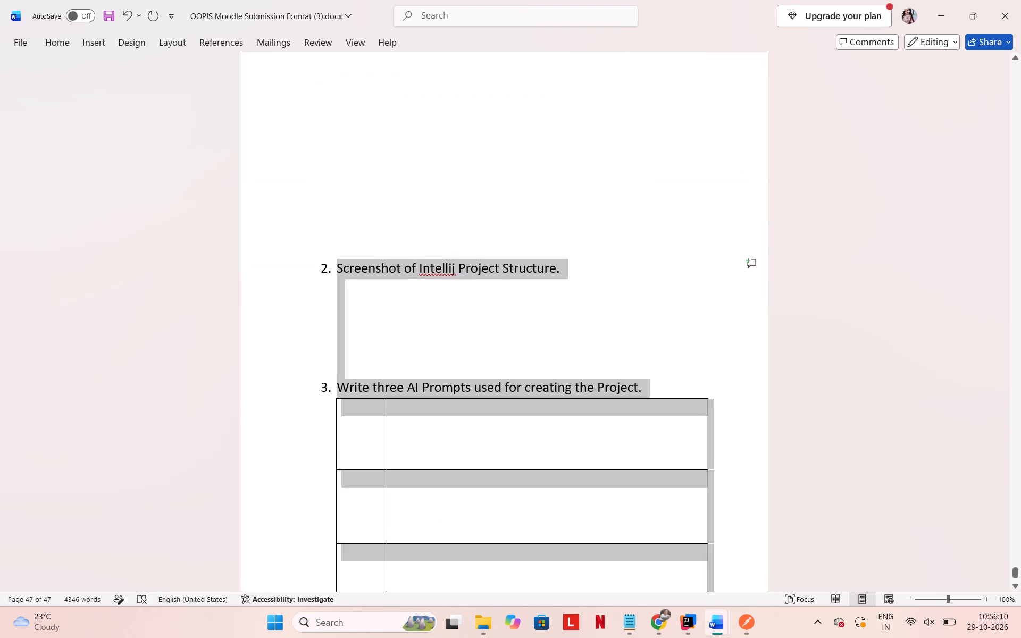
pyautogui.moveTo(592, 573); pyautogui.dragTo(598, 623)
pyautogui.press('BackSpace')
pyautogui.press('BackSpace')
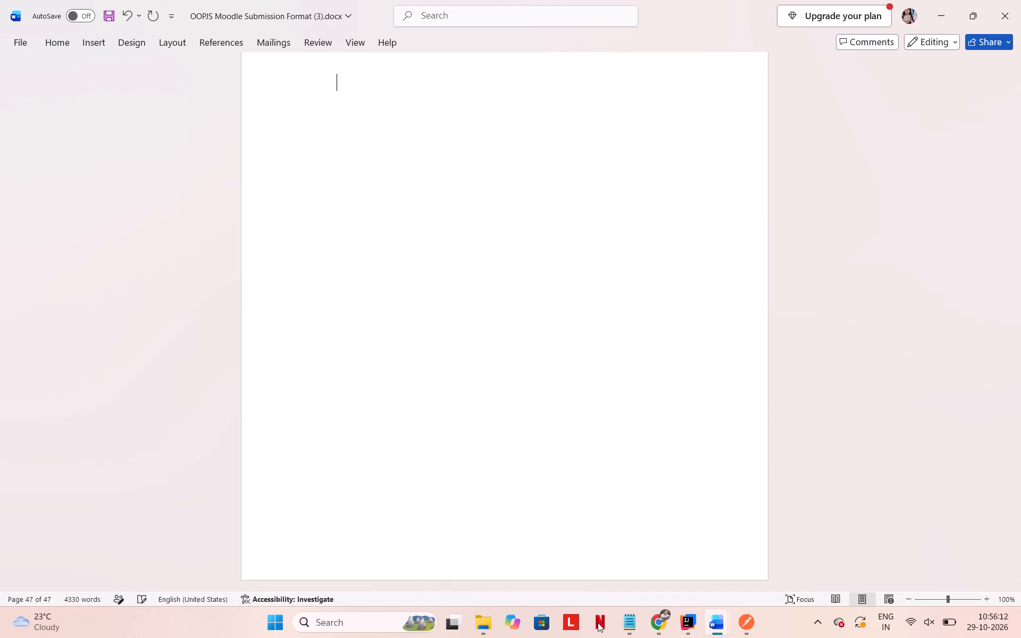
# Remove the surplus empty lines at the end of the document so the blank last page disappears.
pyautogui.press('BackSpace')
pyautogui.press('BackSpace')
pyautogui.press('BackSpace')
pyautogui.press('BackSpace')
pyautogui.press('BackSpace')
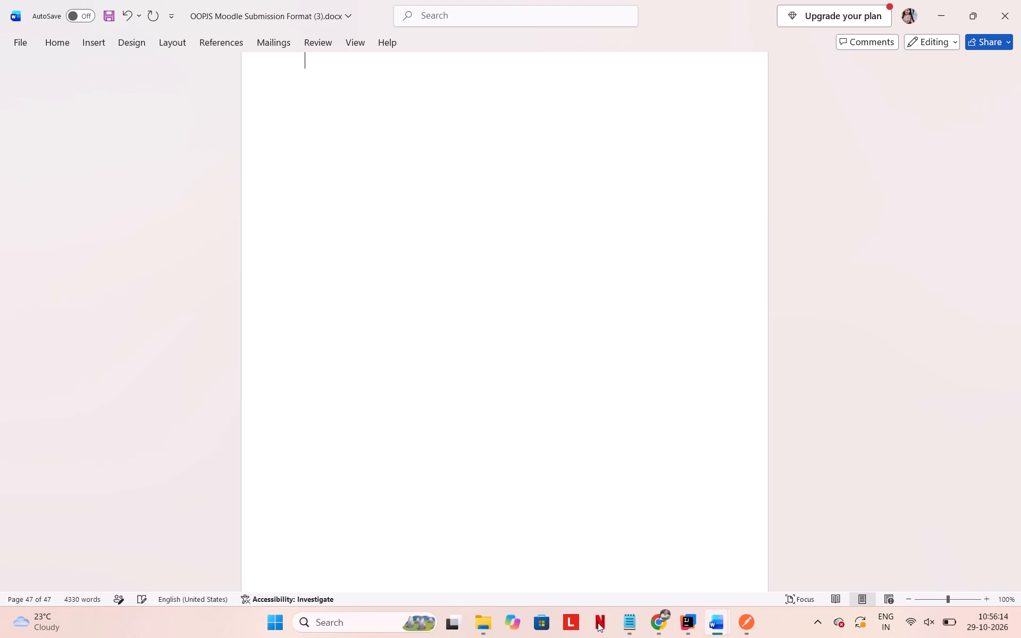
pyautogui.press('BackSpace')
pyautogui.press('BackSpace')
pyautogui.press('BackSpace')
pyautogui.press('BackSpace')
pyautogui.press('BackSpace')
pyautogui.press('BackSpace')
pyautogui.press('BackSpace')
pyautogui.press('BackSpace')
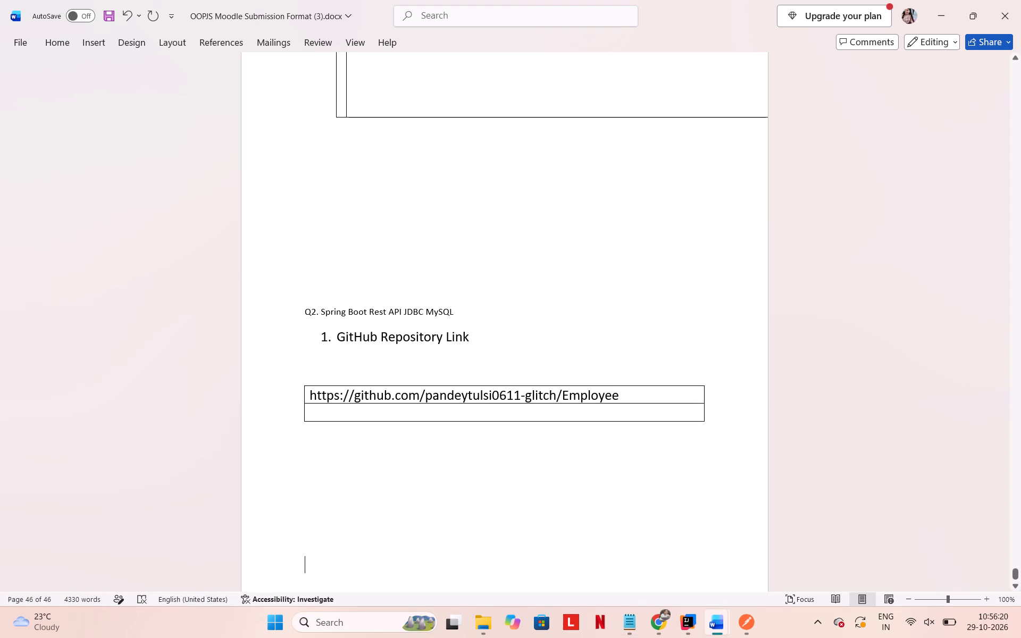
# Save the submission document under its existing name.
pyautogui.click(16, 44)
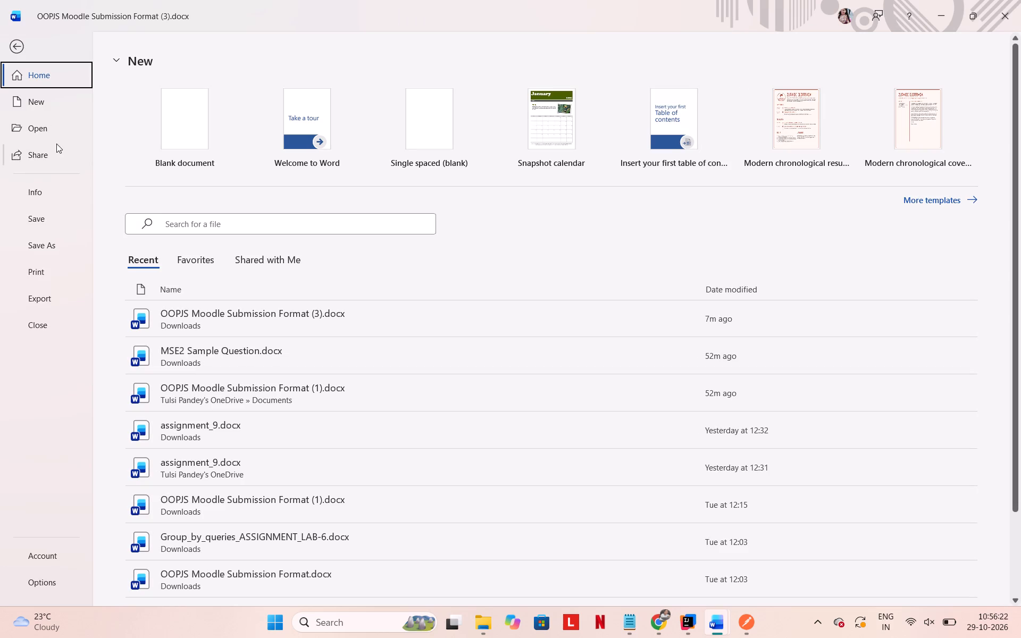
pyautogui.click(36, 216)
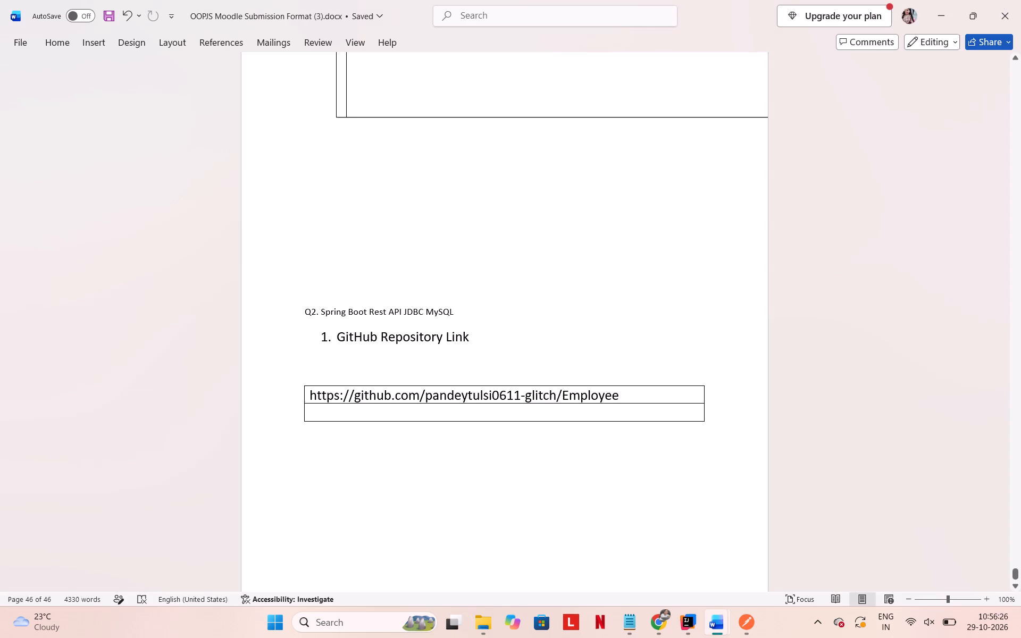
# Save a copy of the document in the Downloads folder as "OOPJS Moodle Submission.docx".
pyautogui.click(18, 45)
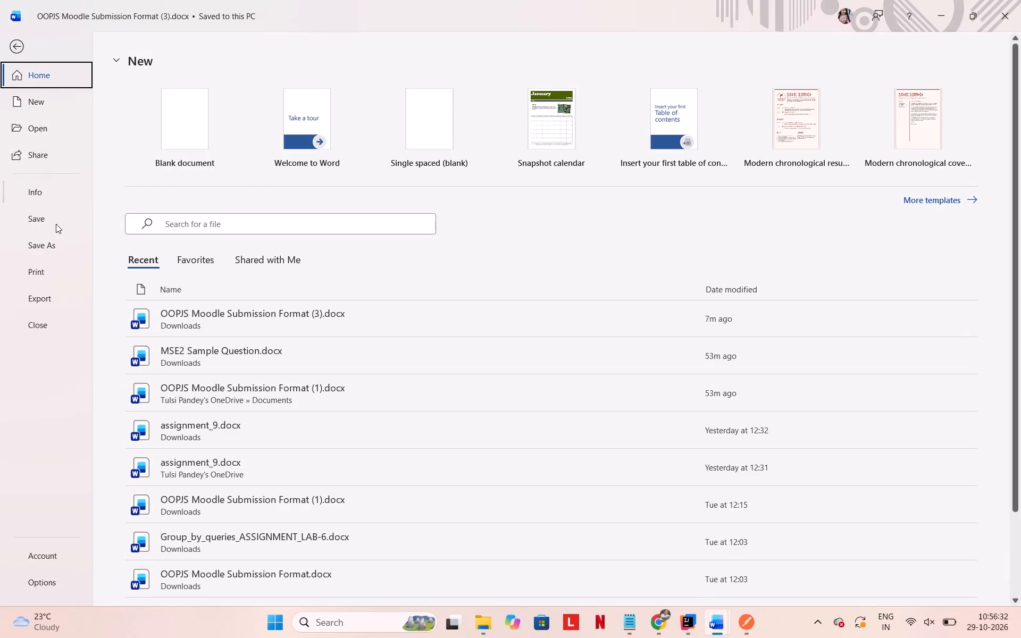
pyautogui.click(57, 250)
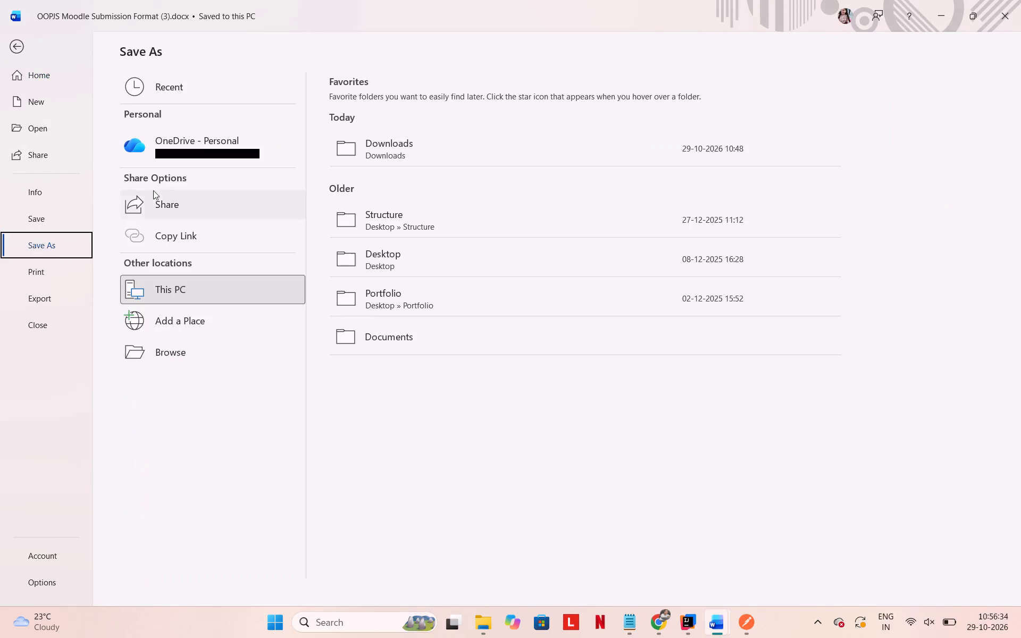
pyautogui.click(191, 141)
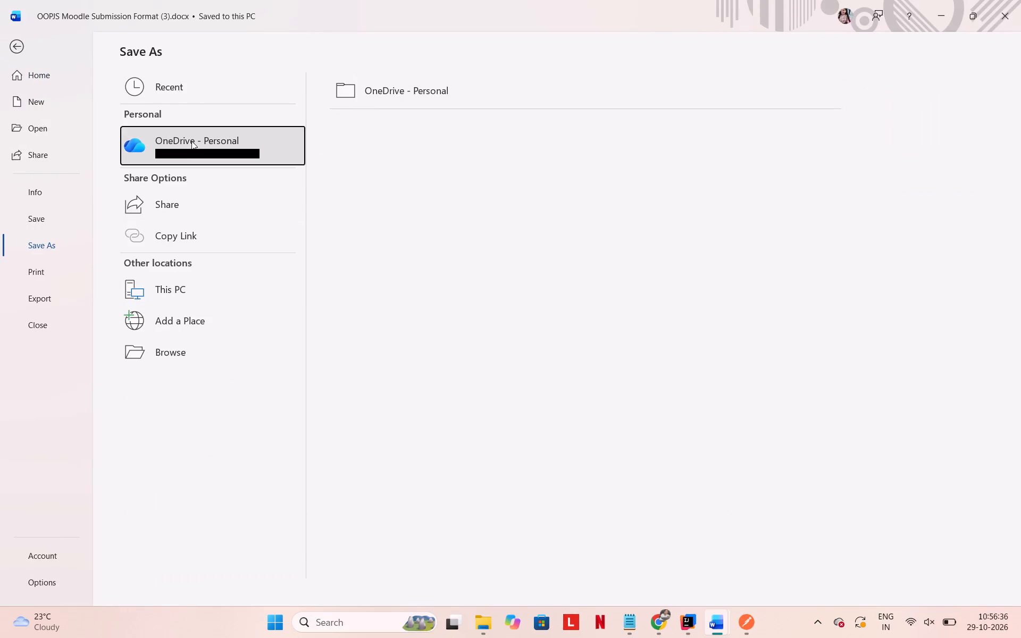
pyautogui.click(347, 89)
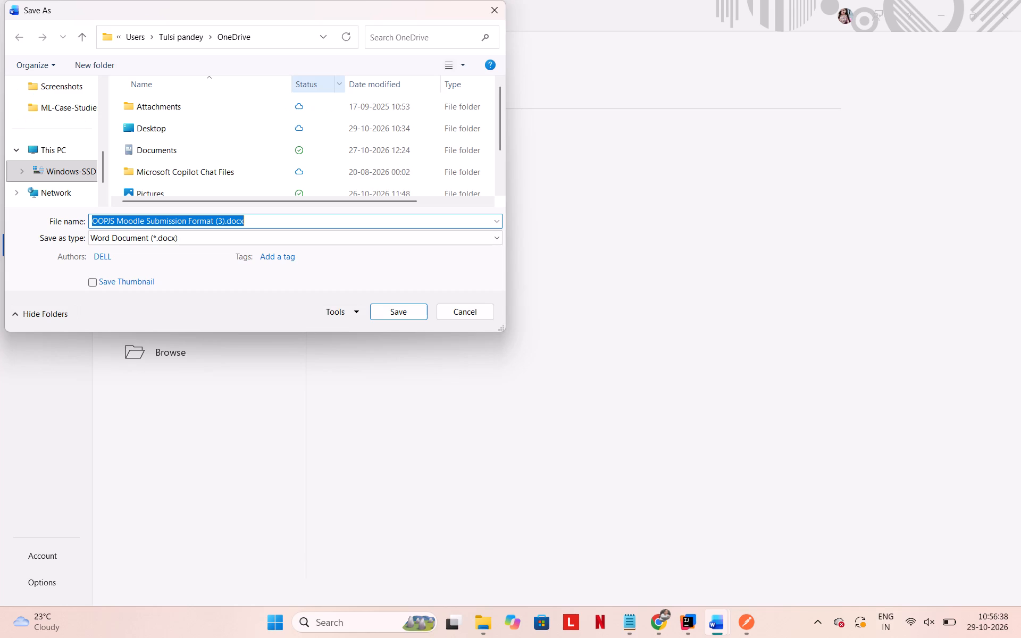
pyautogui.scroll(6, 36, 147)
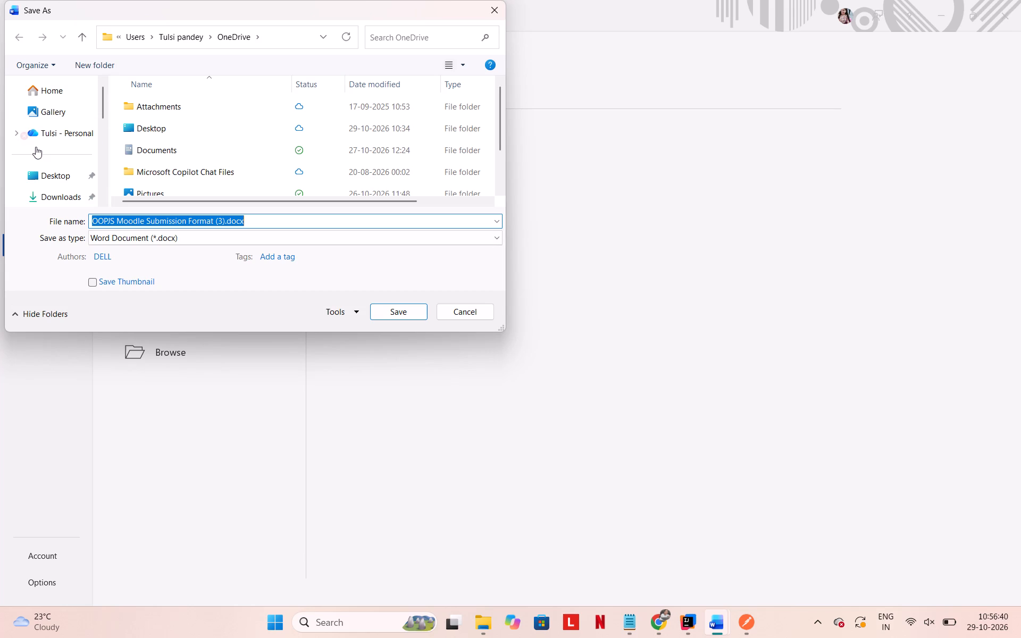
pyautogui.click(55, 192)
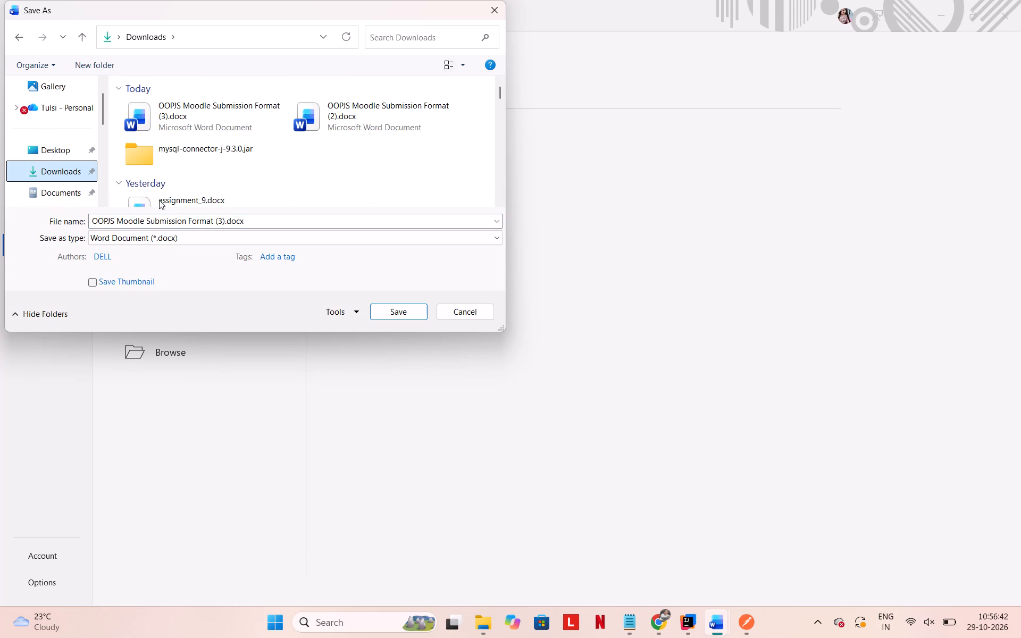
pyautogui.click(222, 220)
pyautogui.click(222, 220)
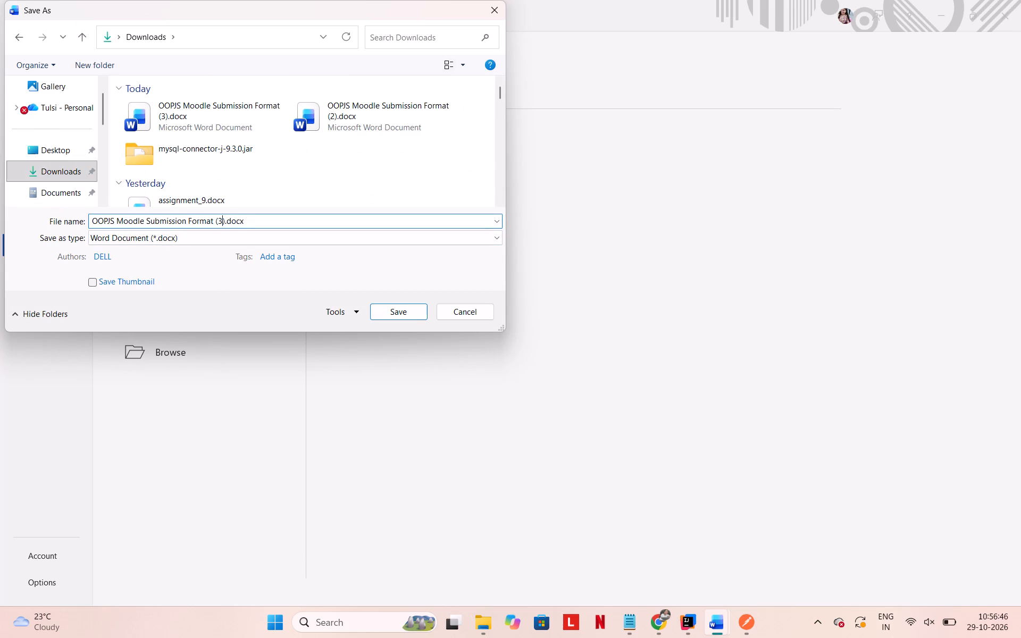
pyautogui.press('Right')
pyautogui.press('BackSpace')
pyautogui.press('BackSpace')
pyautogui.press('BackSpace')
pyautogui.press('BackSpace')
pyautogui.press('BackSpace')
pyautogui.press('BackSpace')
pyautogui.press('BackSpace')
pyautogui.press('BackSpace')
pyautogui.press('BackSpace')
pyautogui.press('BackSpace')
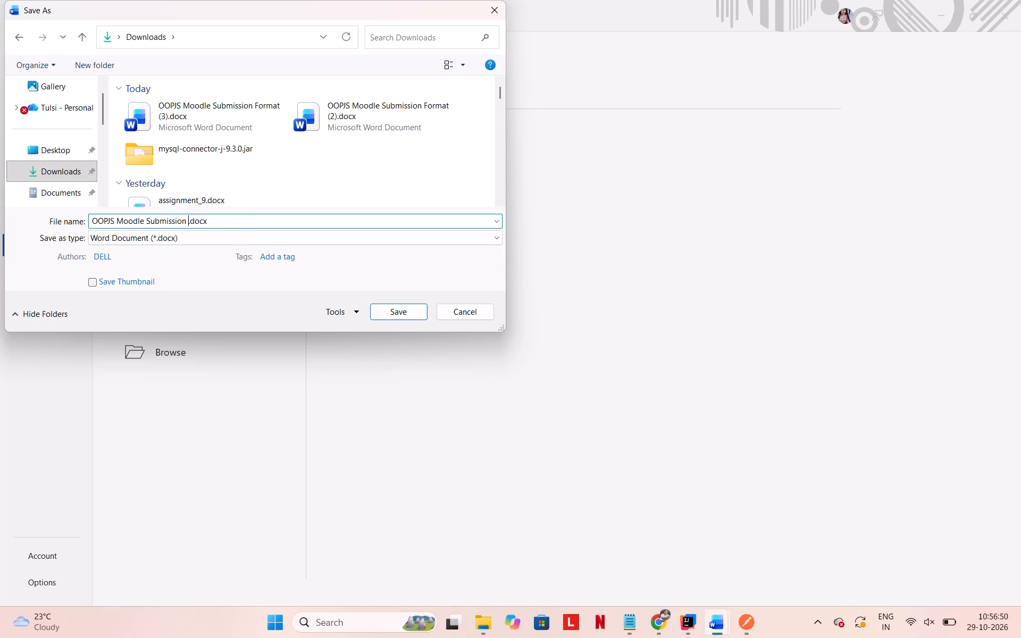
pyautogui.press('BackSpace')
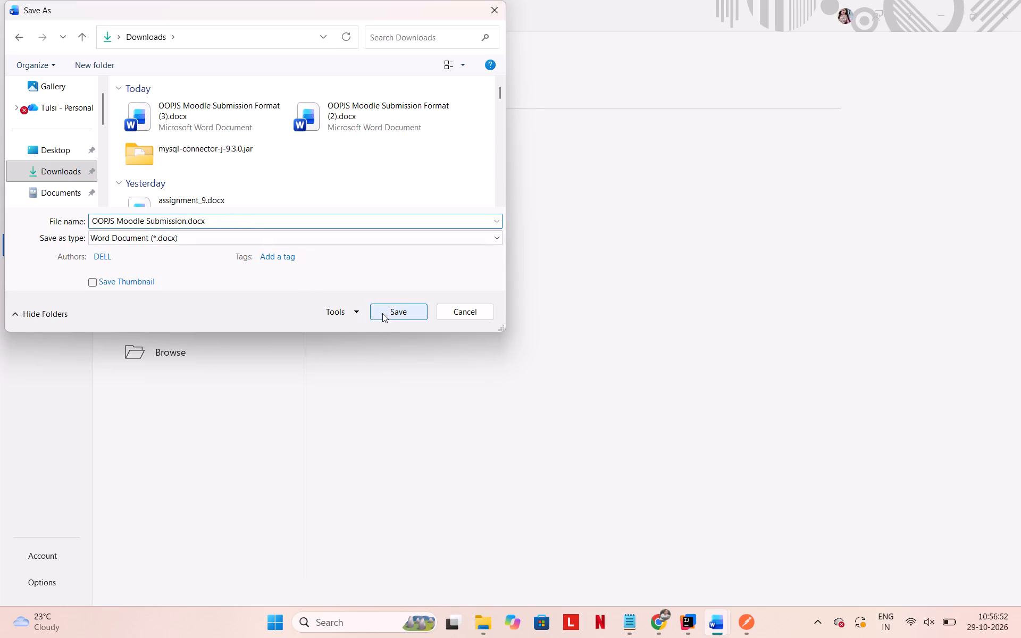
pyautogui.click(382, 313)
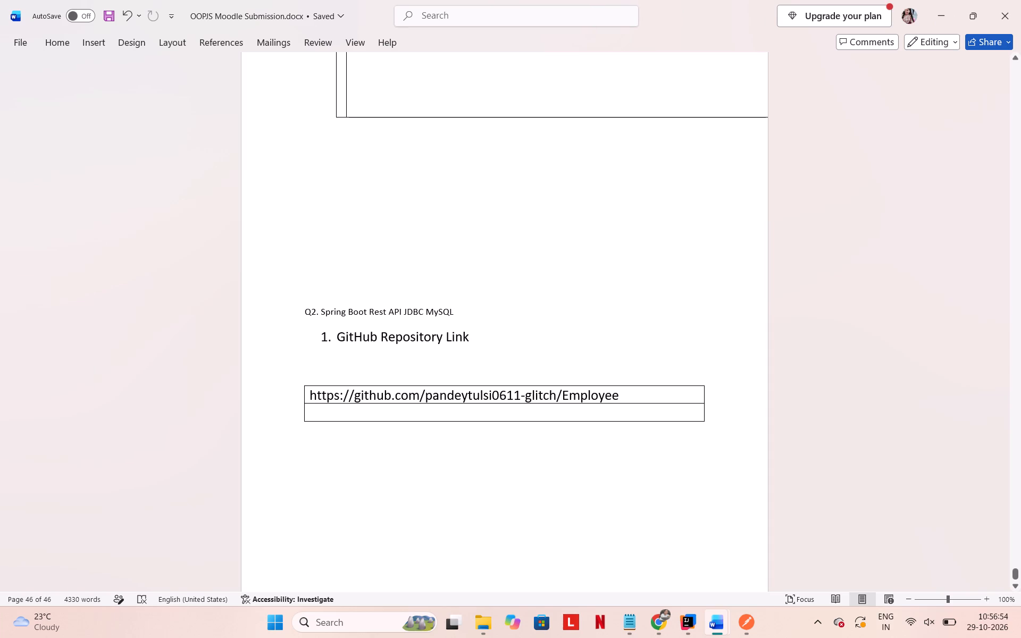
# Minimize Word and exit IntelliJ IDEA with the EmployeeManagement project.
pyautogui.click(931, 9)
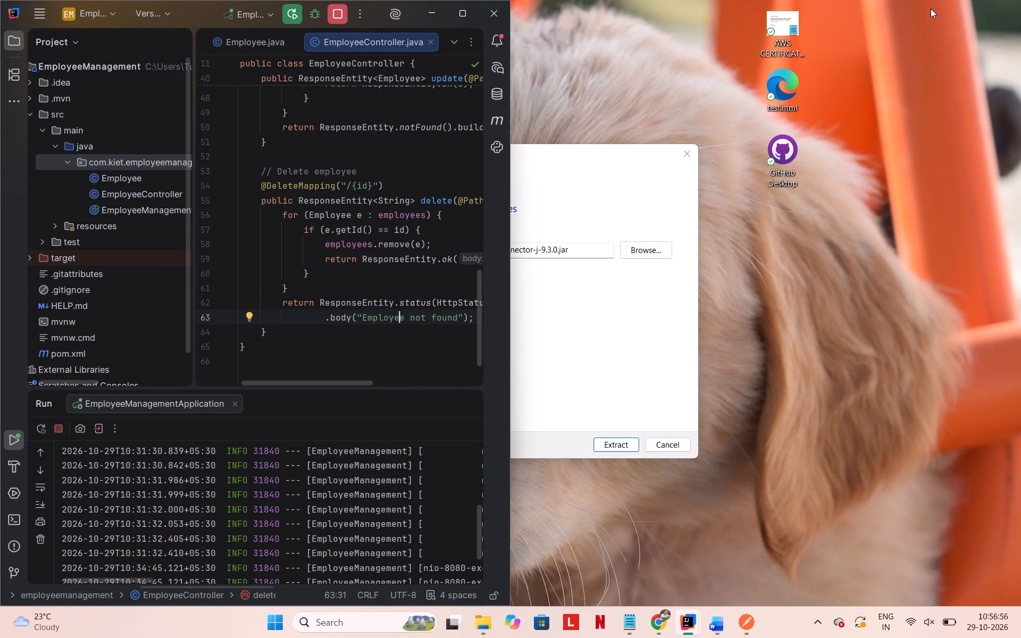
pyautogui.click(492, 7)
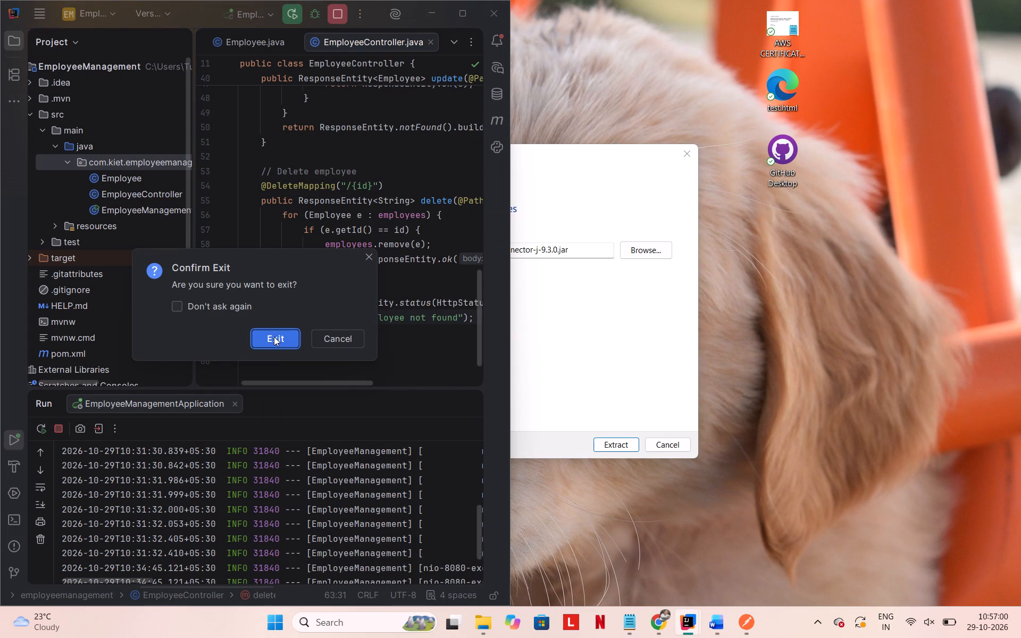
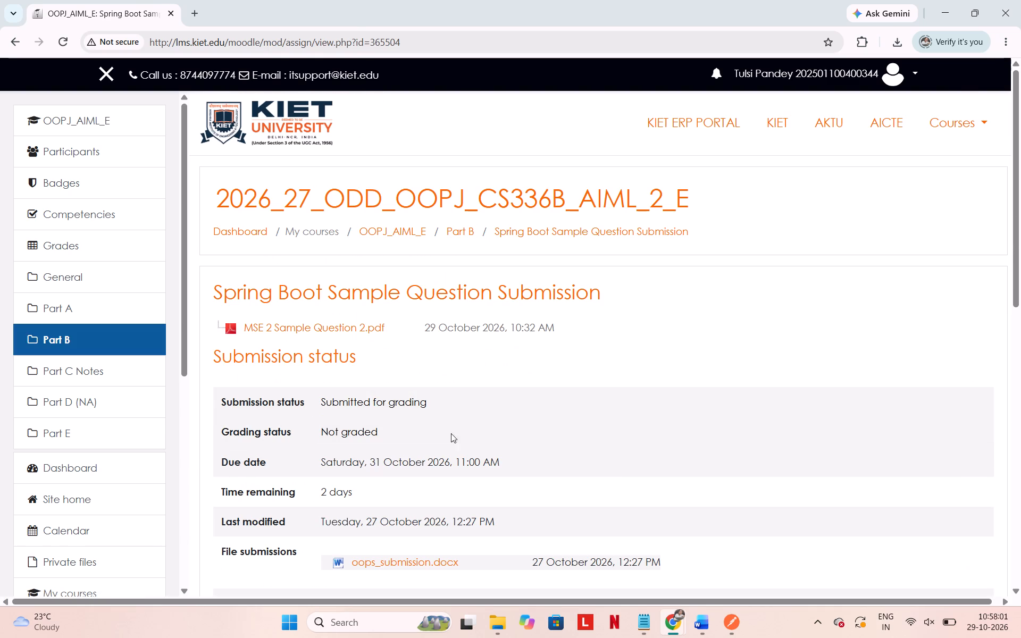
# Open the existing Spring Boot Sample Question Submission in Part B of the OOPJ_AIML_E course for editing.
pyautogui.scroll(-3, 440, 410)
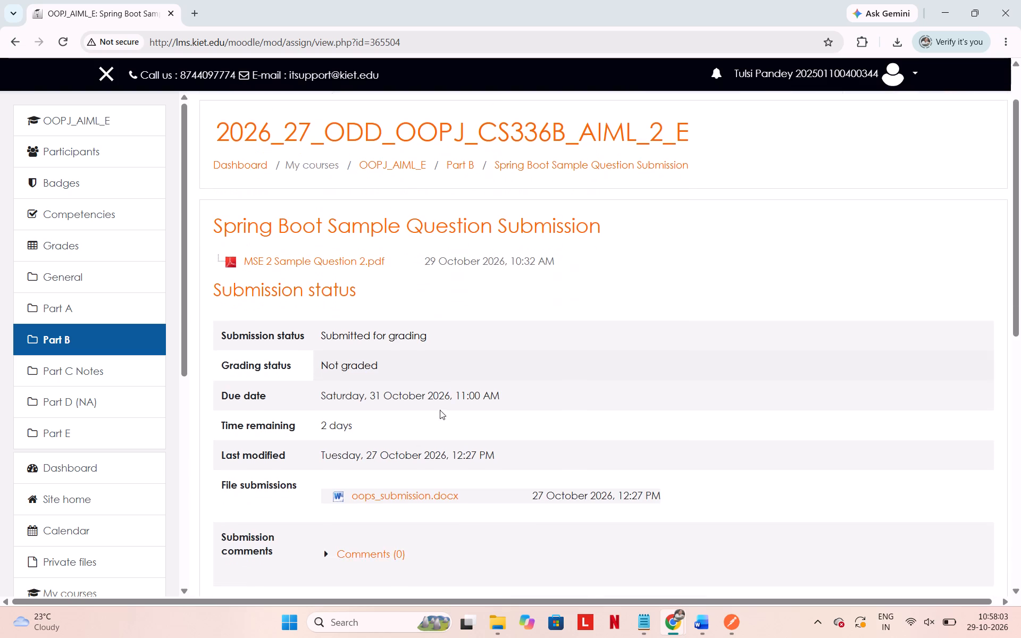
pyautogui.scroll(-2, 440, 410)
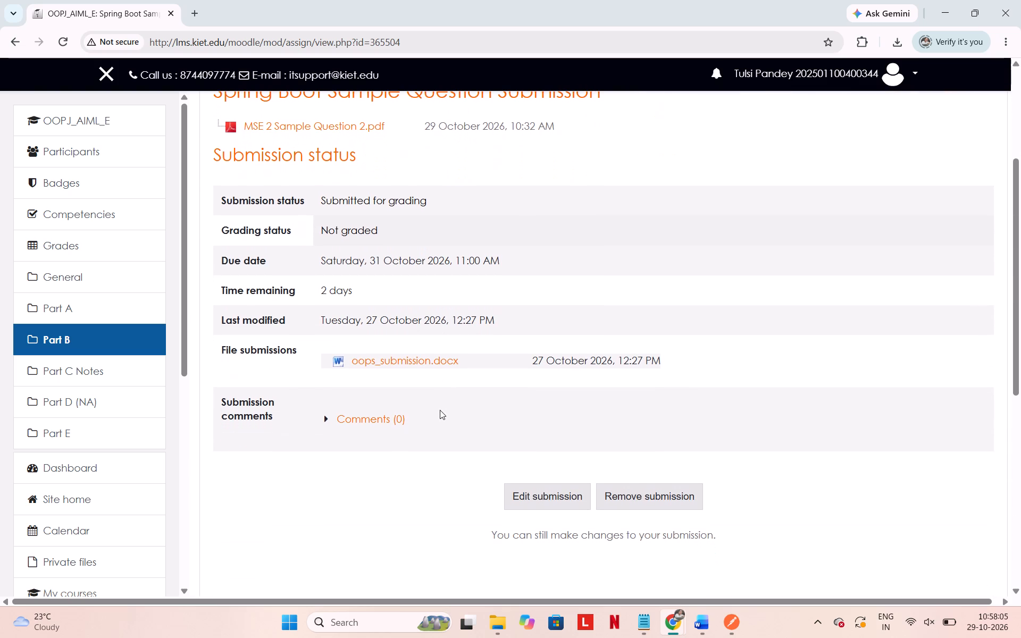
pyautogui.scroll(1, 440, 410)
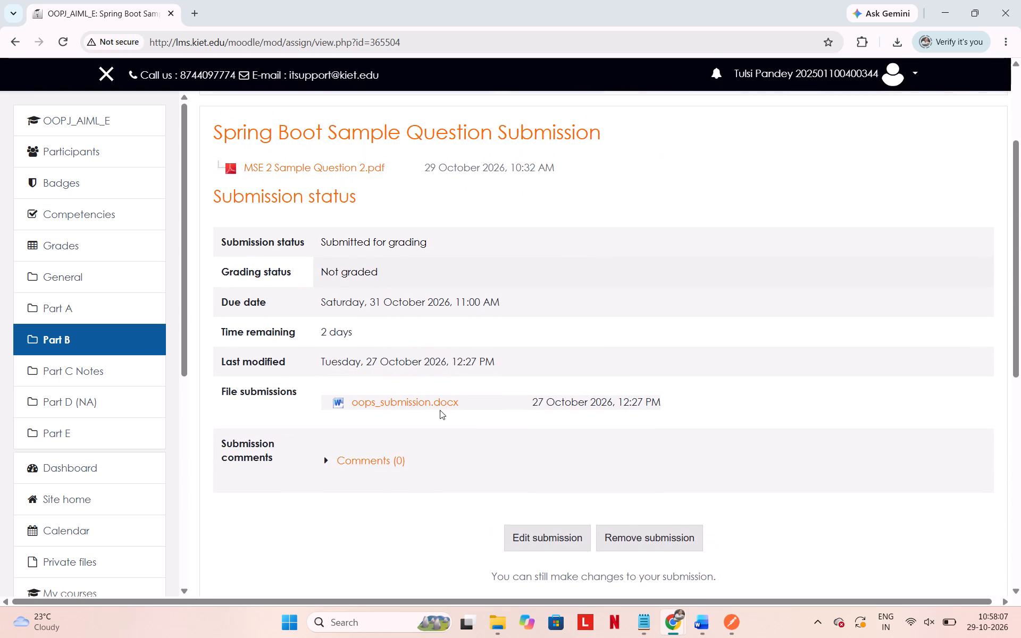
pyautogui.scroll(3, 440, 410)
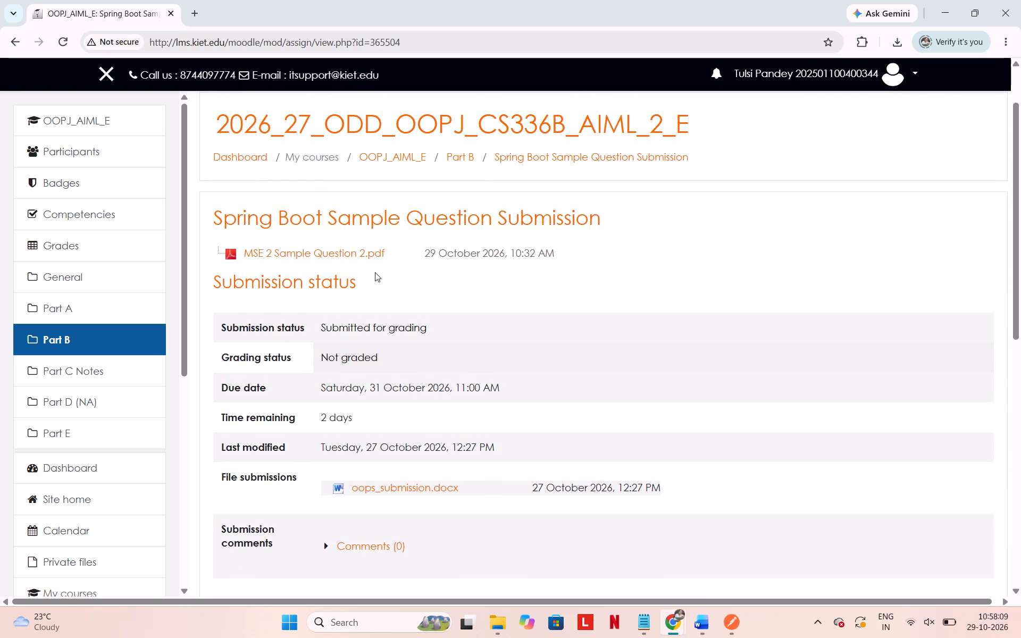
pyautogui.hscroll(6, 375, 272)
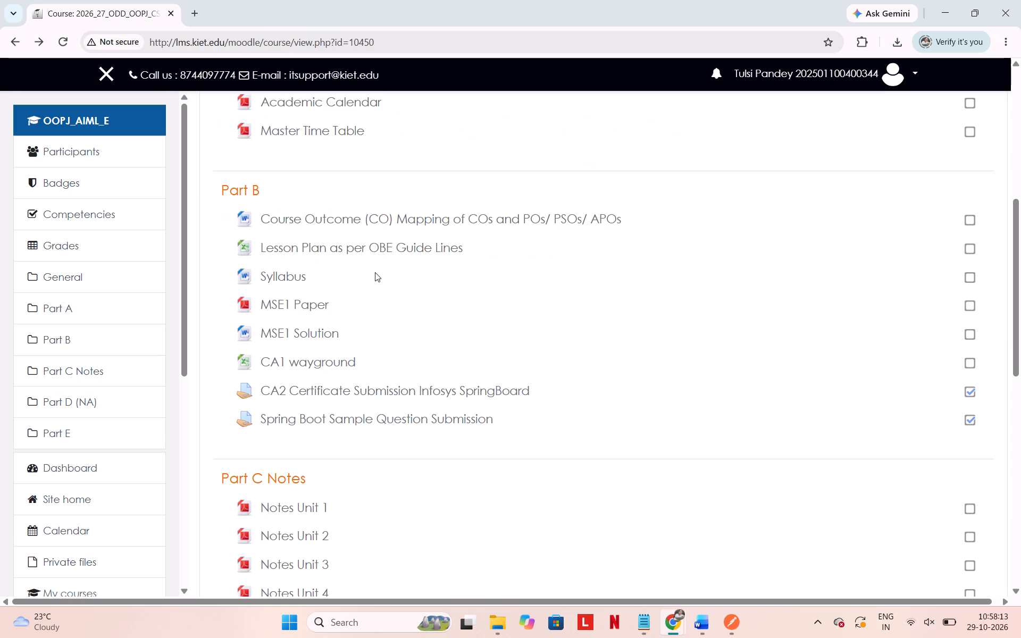
pyautogui.click(402, 421)
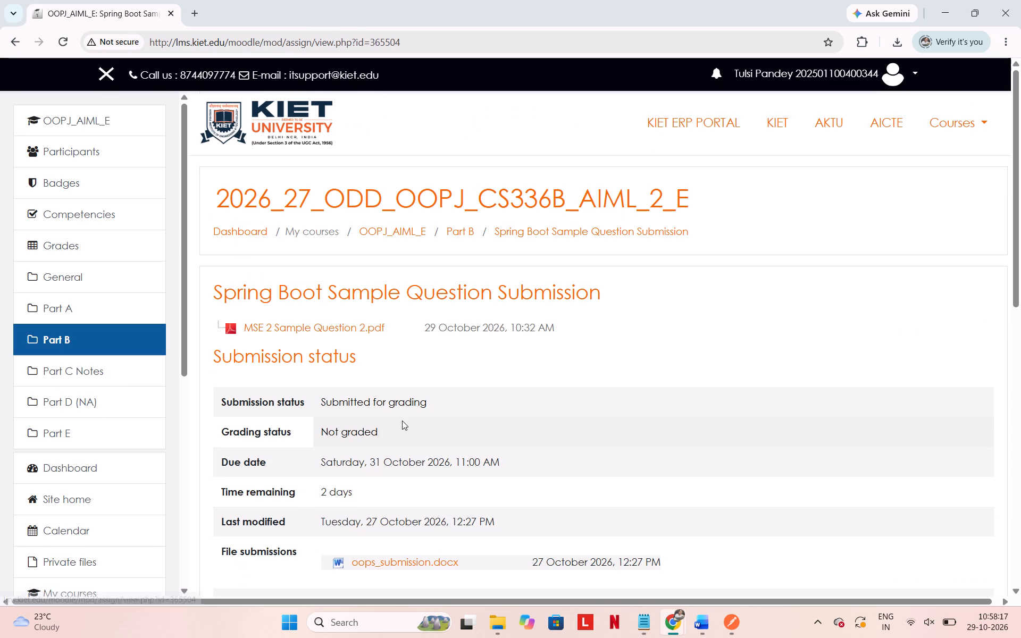
pyautogui.scroll(-4, 496, 438)
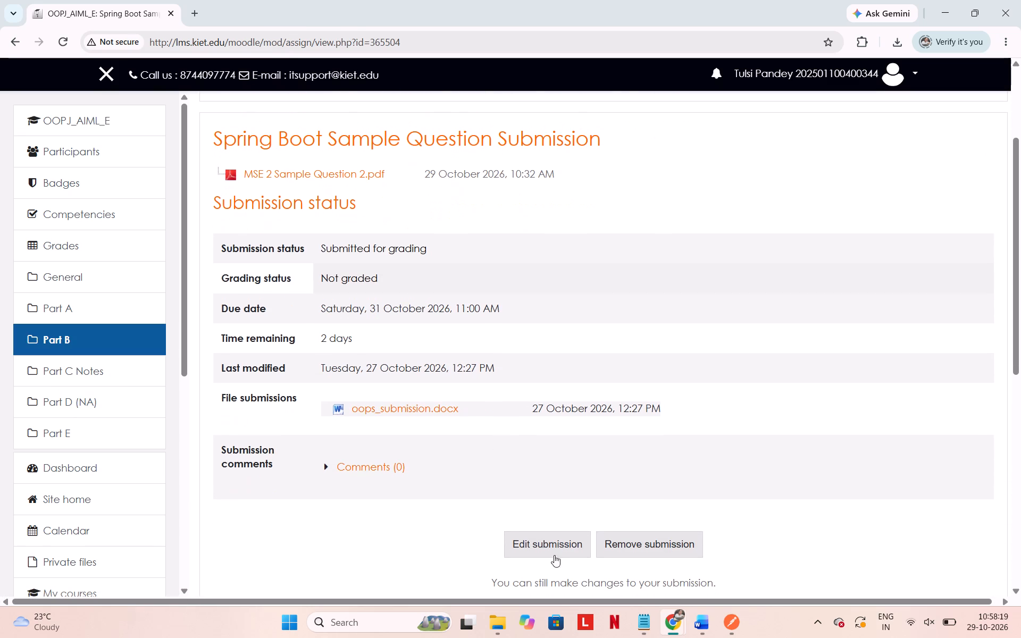
pyautogui.click(551, 549)
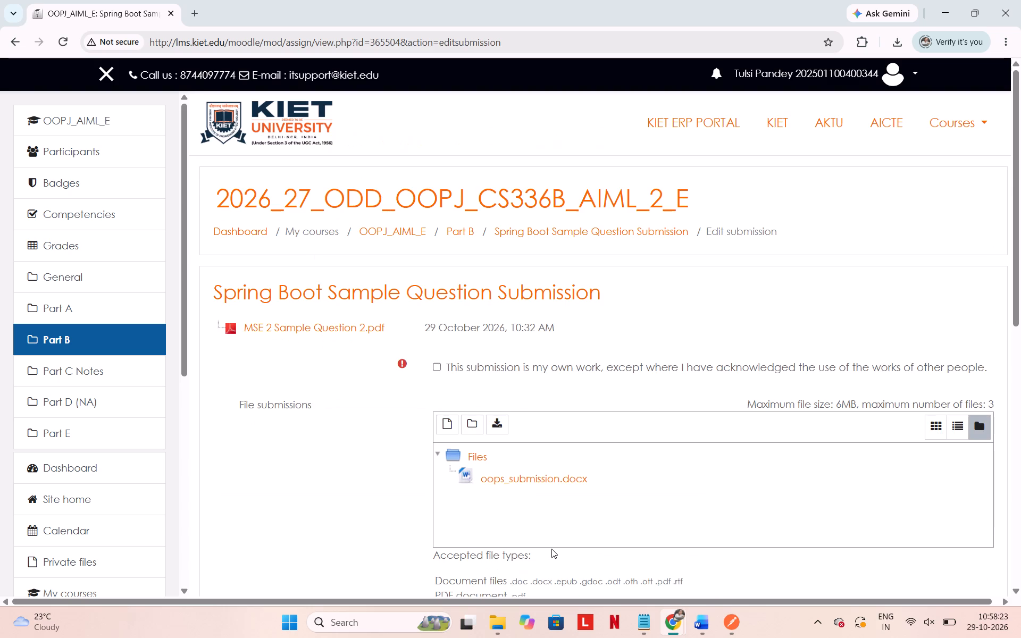
# Upload "OOPJS Moodle Submission.docx" from the Downloads folder to the assignment's file submissions.
pyautogui.click(451, 424)
pyautogui.click(421, 278)
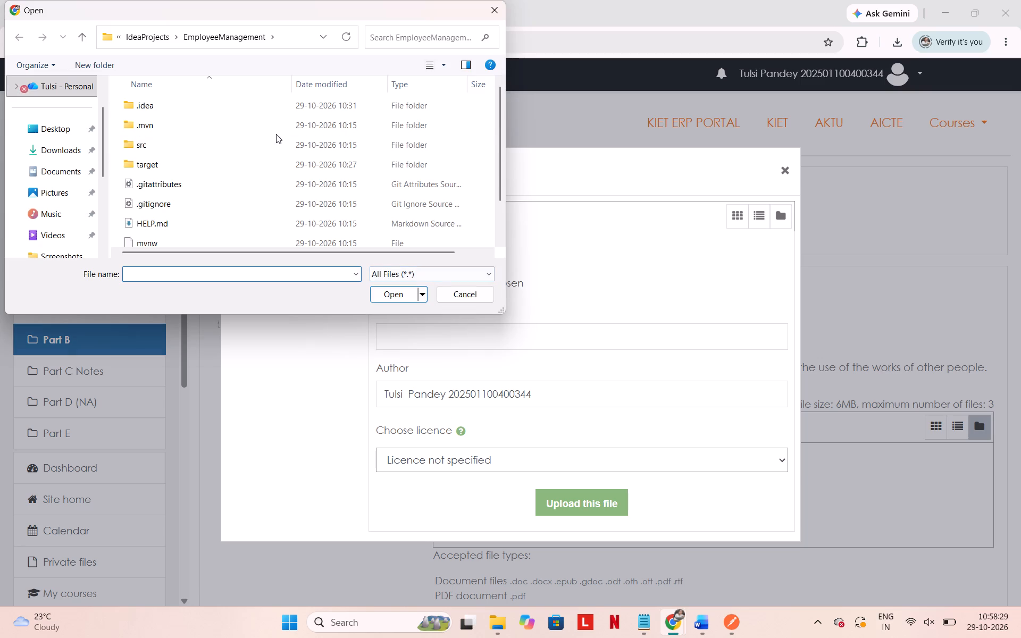
pyautogui.click(57, 154)
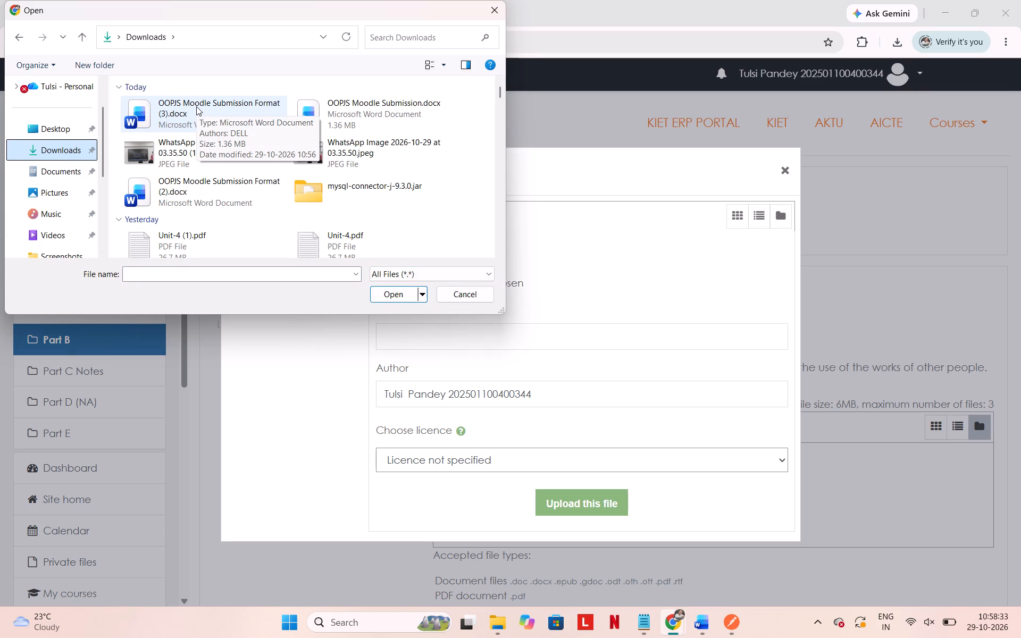
pyautogui.click(341, 109)
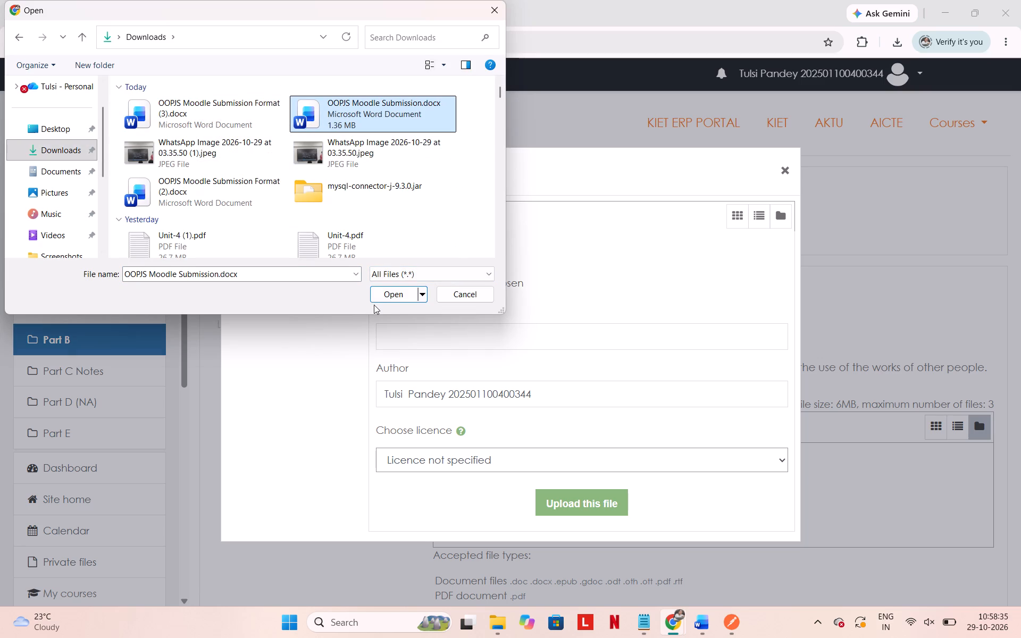
pyautogui.click(378, 299)
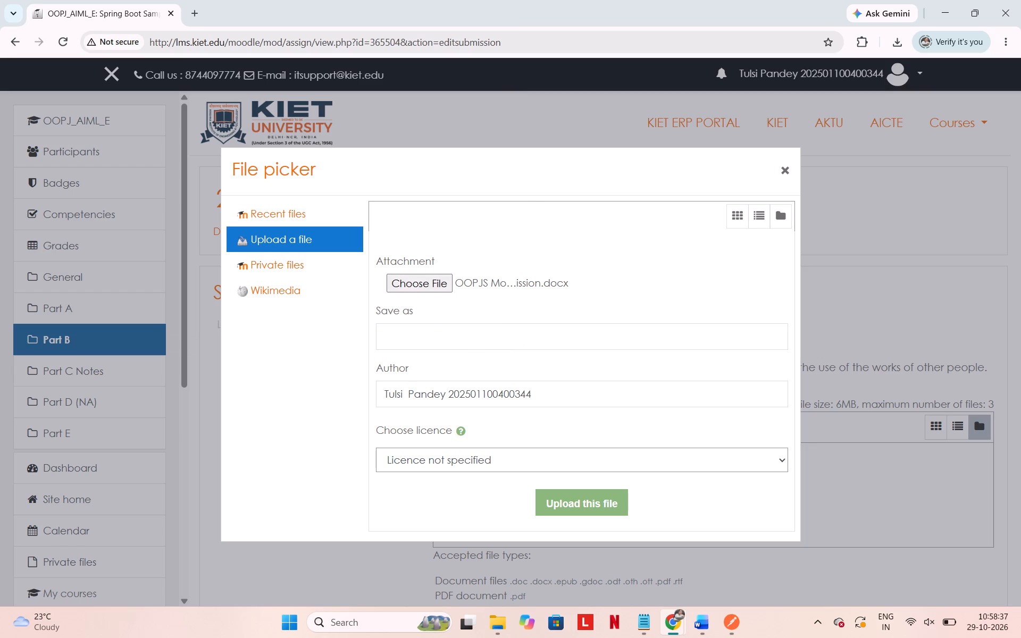
pyautogui.click(564, 492)
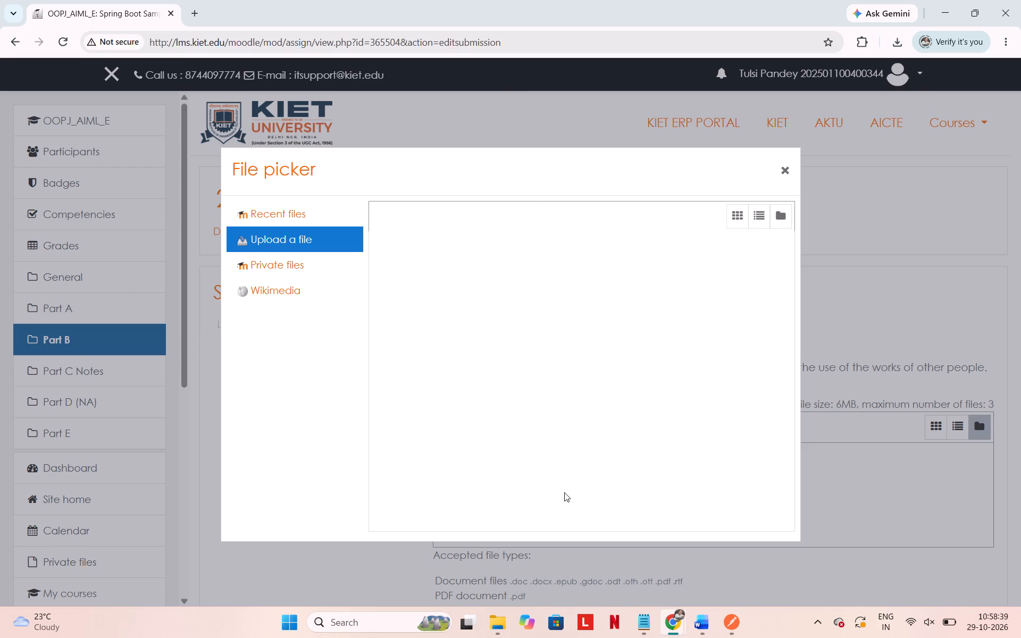
# Accept the statement that the submission is your own work and save the submission changes.
pyautogui.scroll(-2, 585, 416)
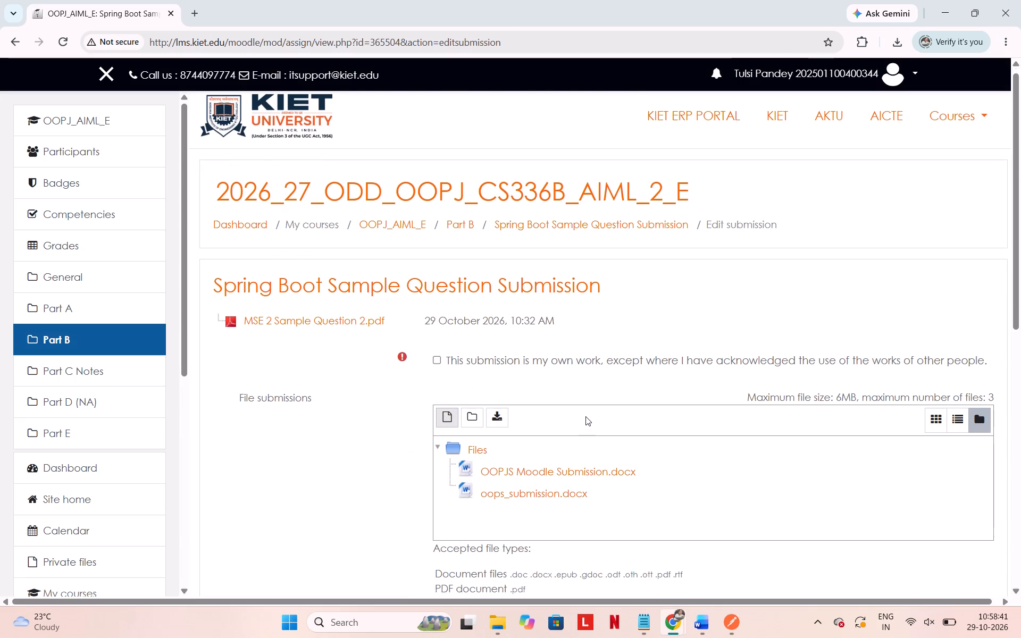
pyautogui.scroll(-3, 585, 416)
pyautogui.scroll(1, 509, 273)
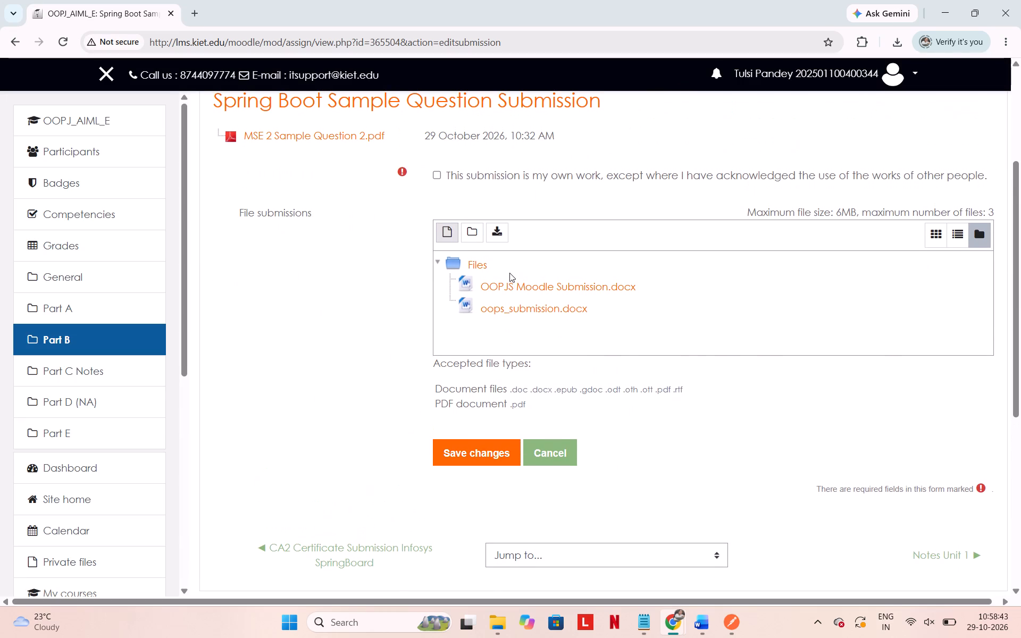
pyautogui.click(434, 176)
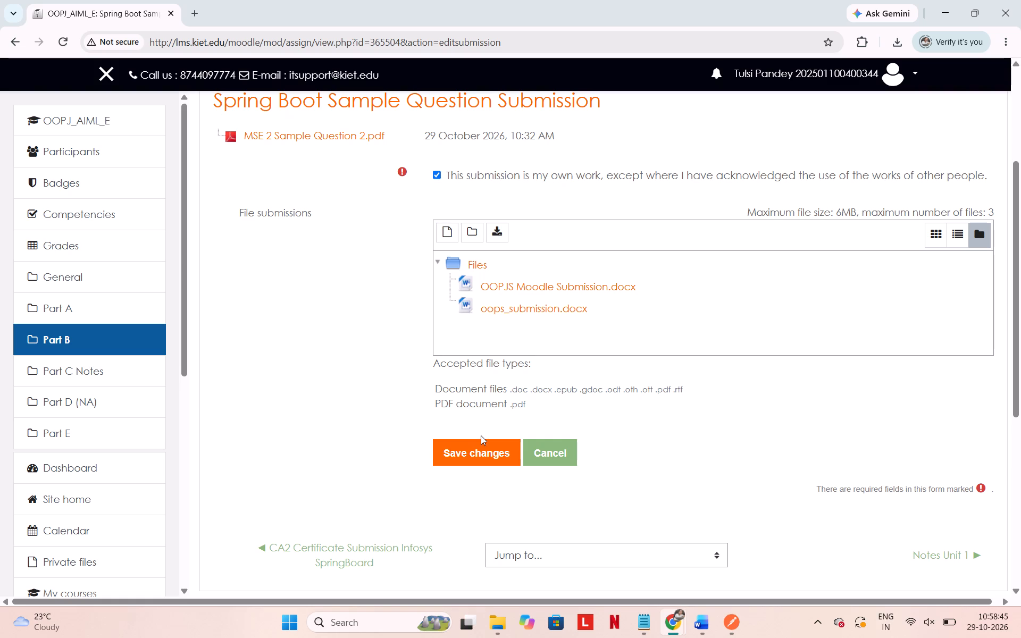
pyautogui.click(480, 449)
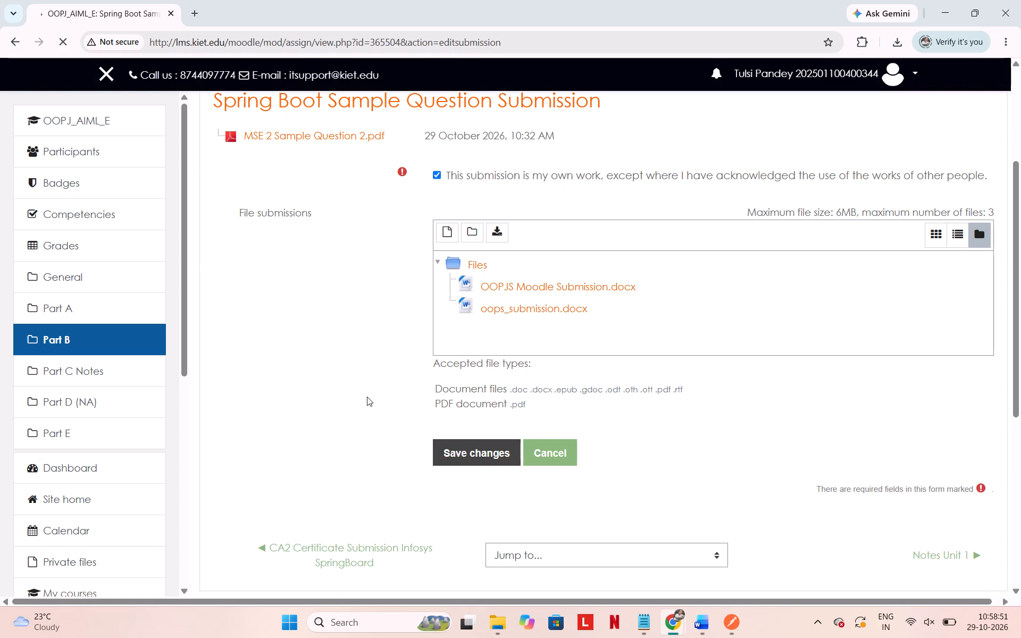
# Check the submission status and submitted files of the assignment, and minimize the browser window.
pyautogui.scroll(-4, 482, 399)
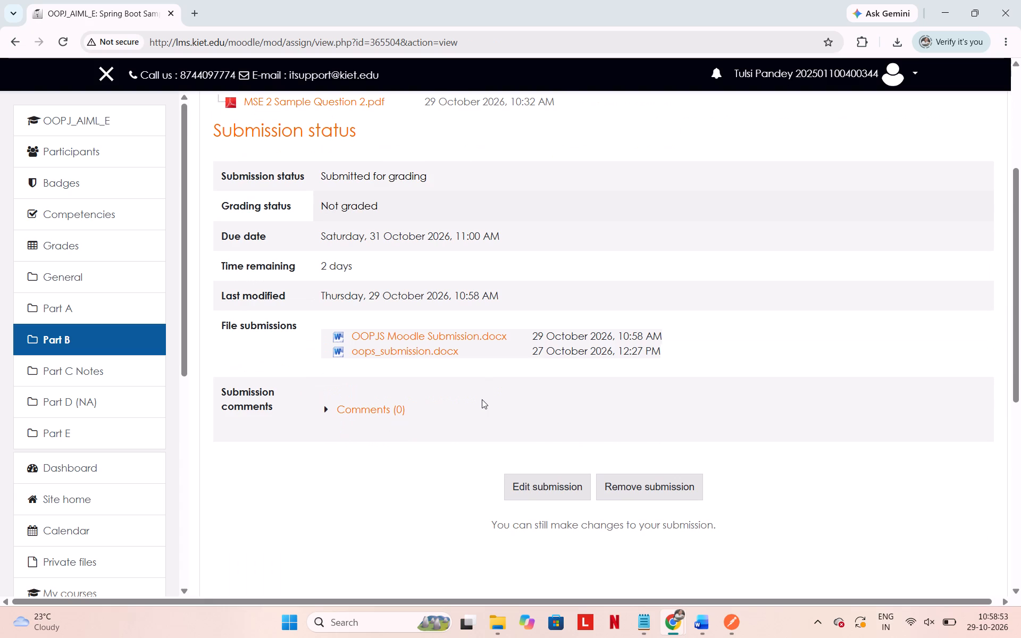
pyautogui.scroll(-1, 578, 200)
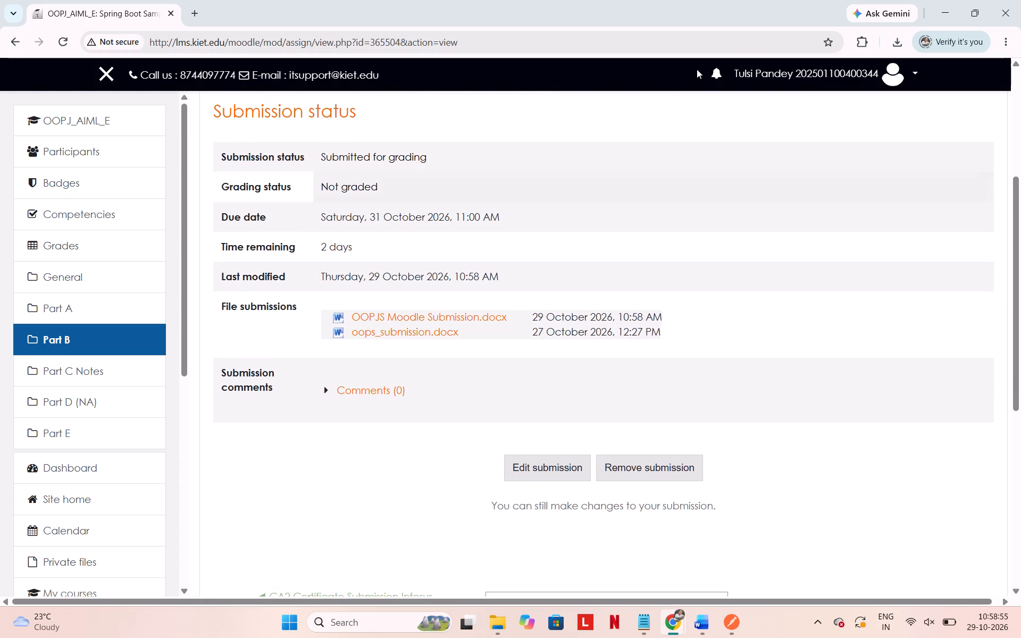
pyautogui.click(941, 2)
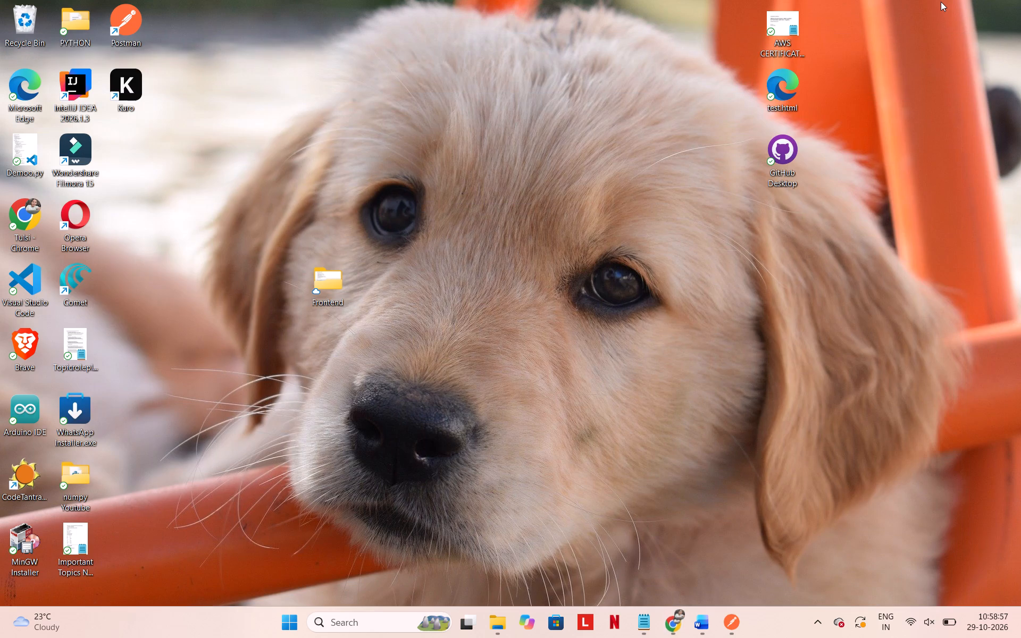